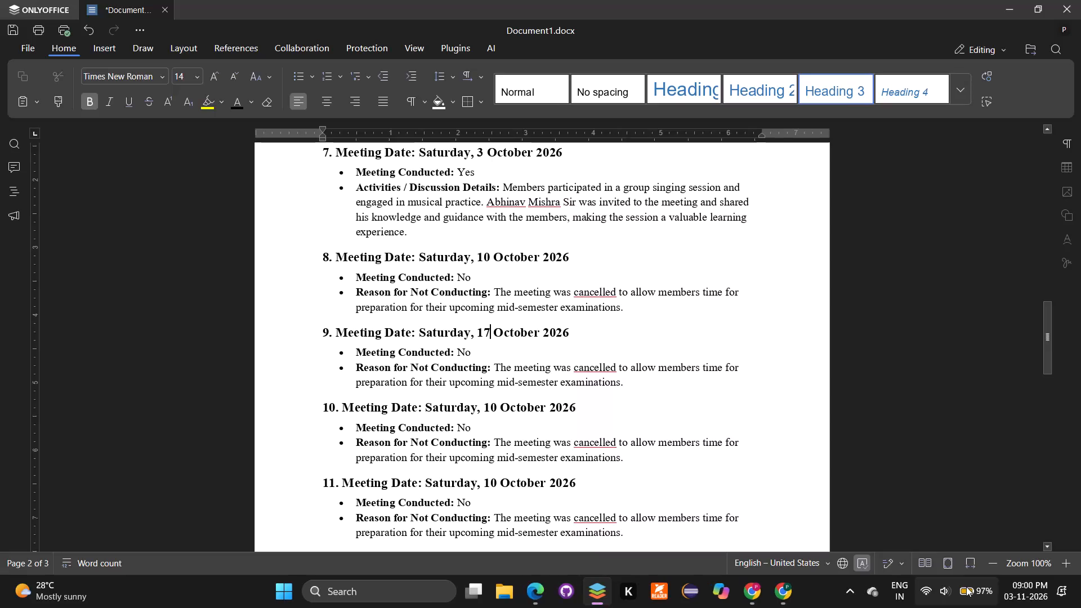
Change the Meeting Conducted entry for meeting 9, dated 17 October 2026, to Yes.
scroll(966, 587, "right", 1)
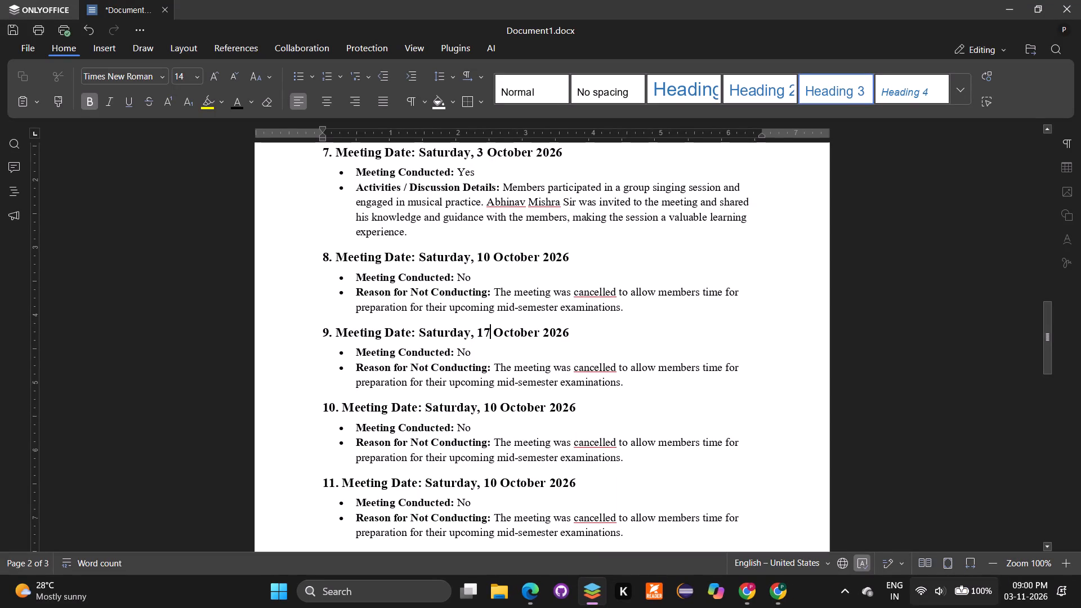
left_click(477, 352)
key("BackSpace")
key("BackSpace")
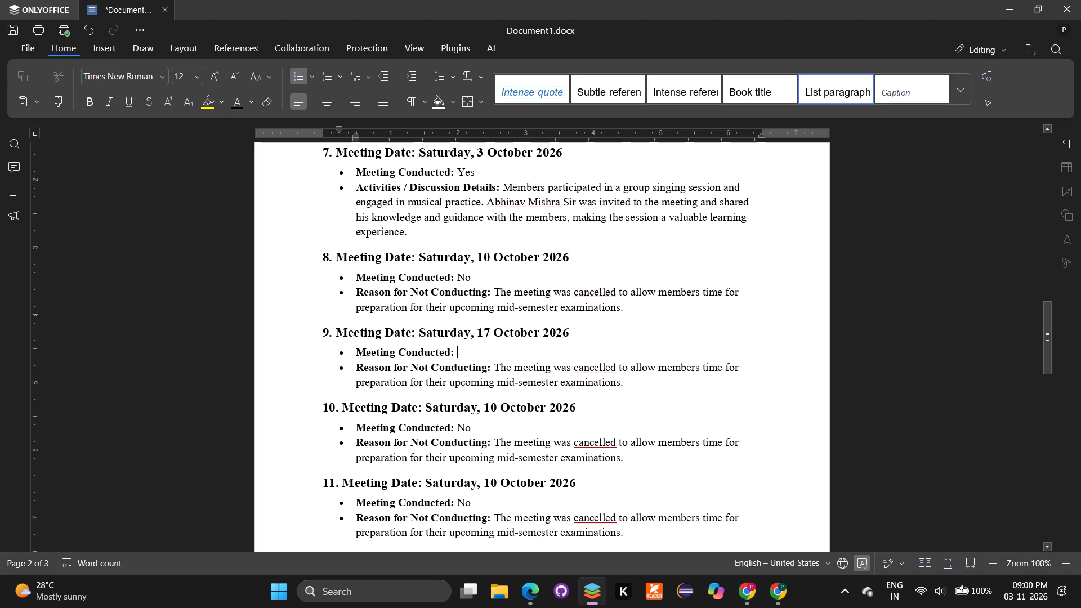
type("es")
Replace meeting 9's reason text with a copy of the activity details text from meeting 7.
left_click_drag(494, 366, 499, 367)
left_click_drag(499, 367, 633, 382)
key("BackSpace")
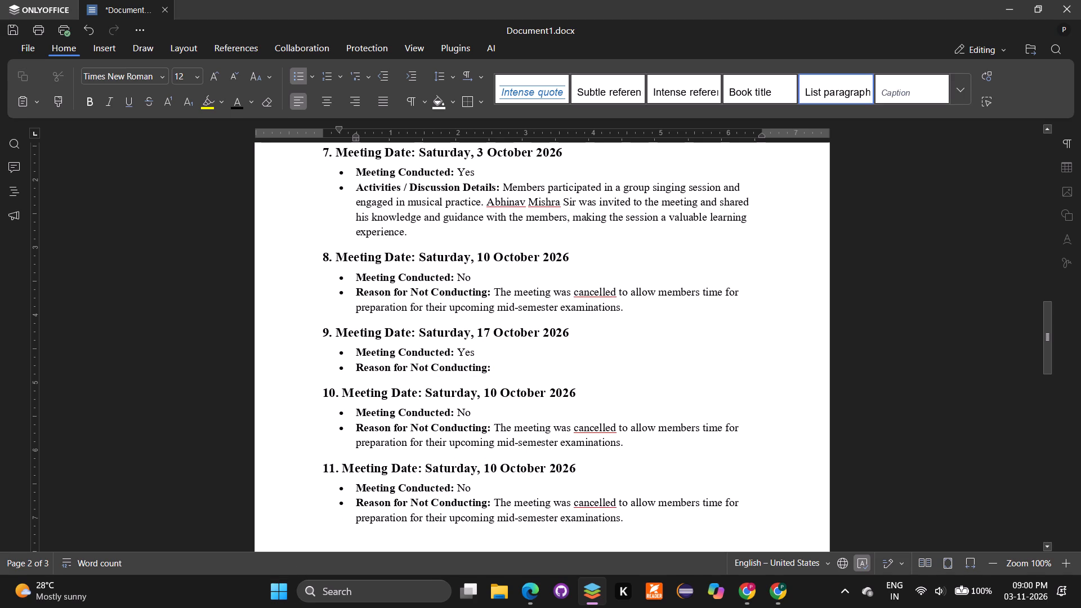
left_click_drag(501, 187, 545, 203)
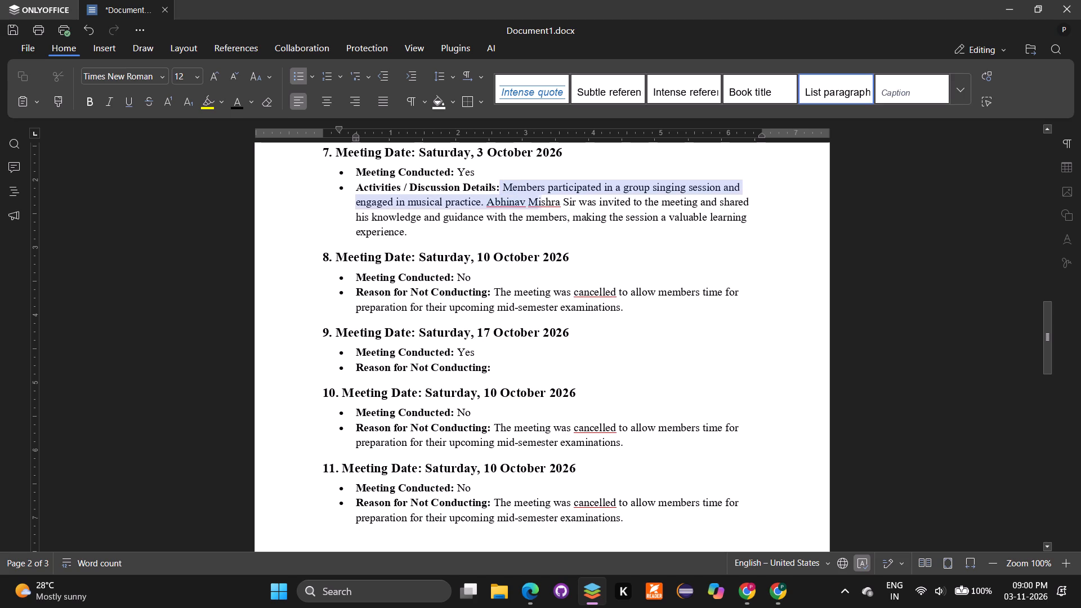
left_click_drag(545, 203, 470, 235)
key("ctrl+c")
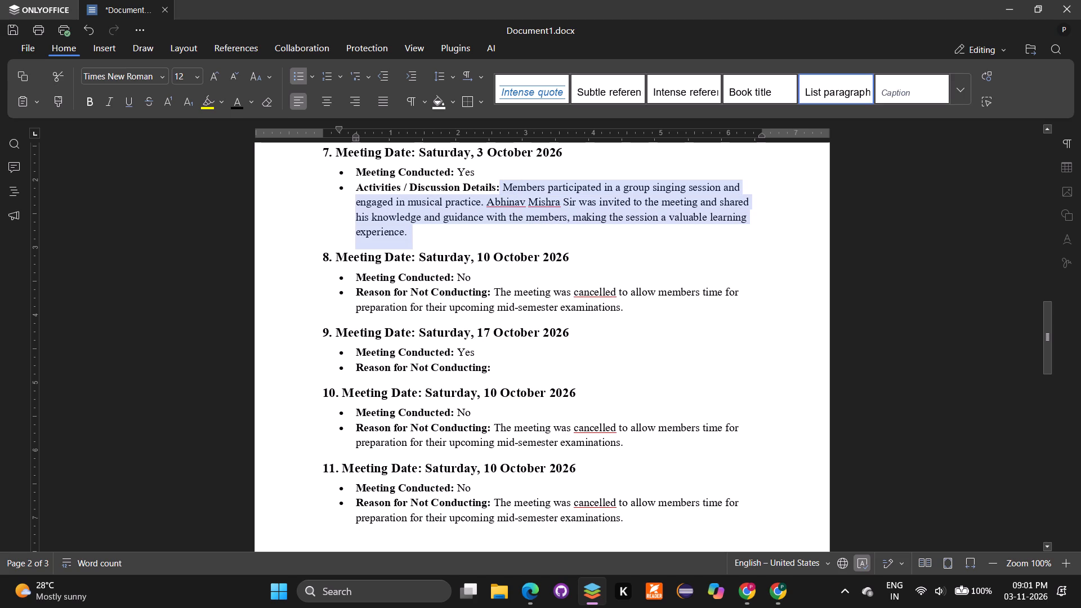
left_click(511, 378)
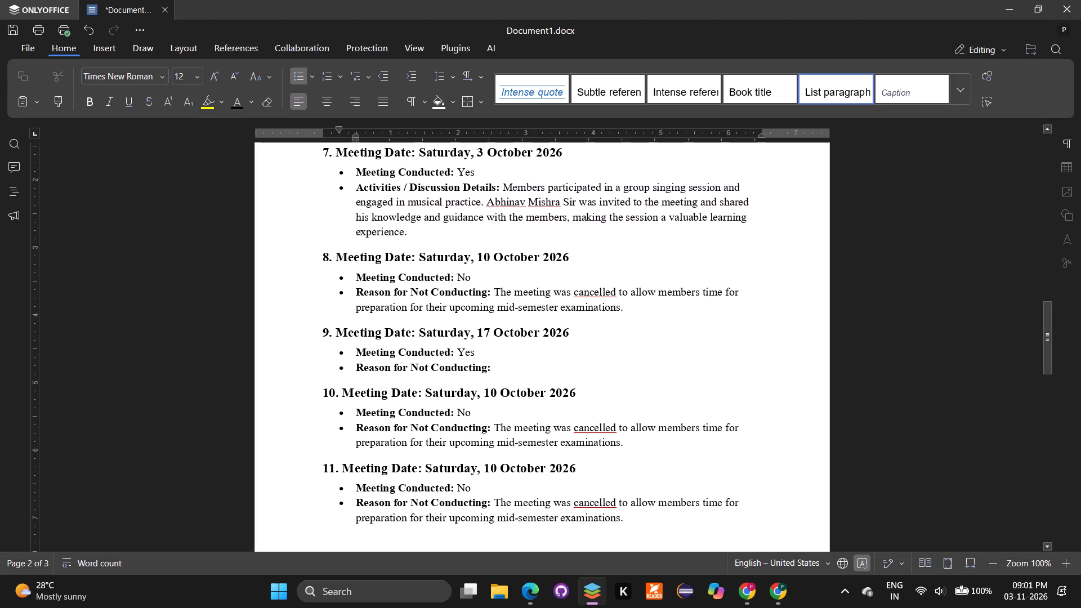
key("ctrl+v")
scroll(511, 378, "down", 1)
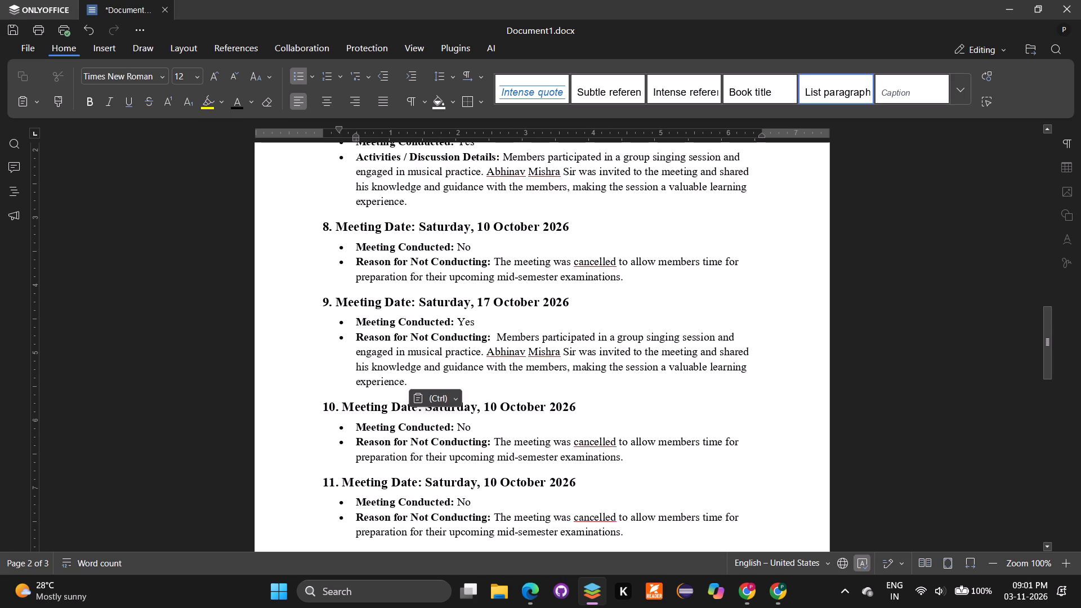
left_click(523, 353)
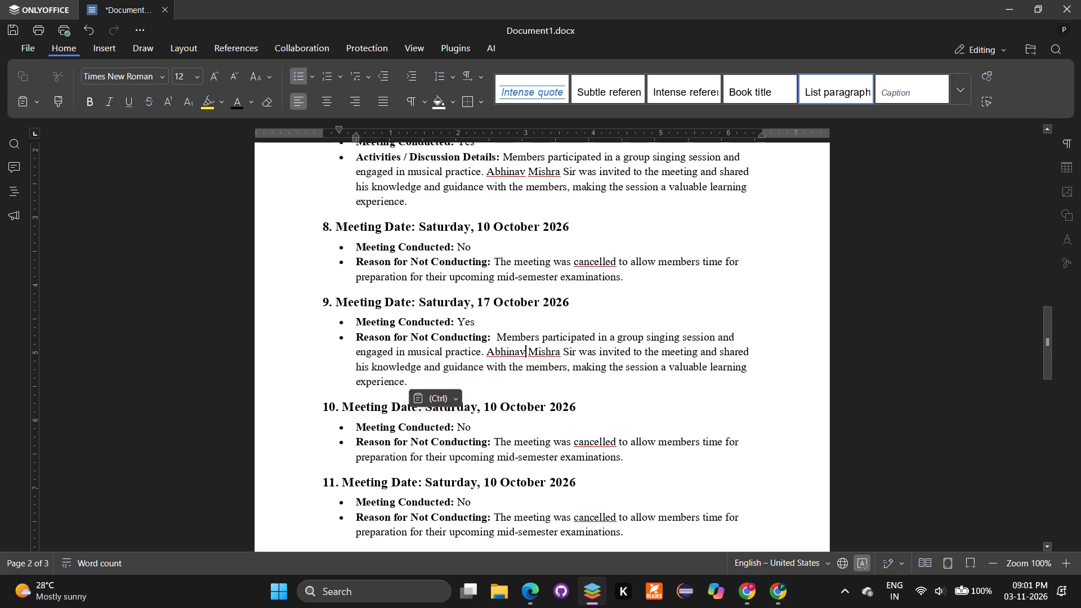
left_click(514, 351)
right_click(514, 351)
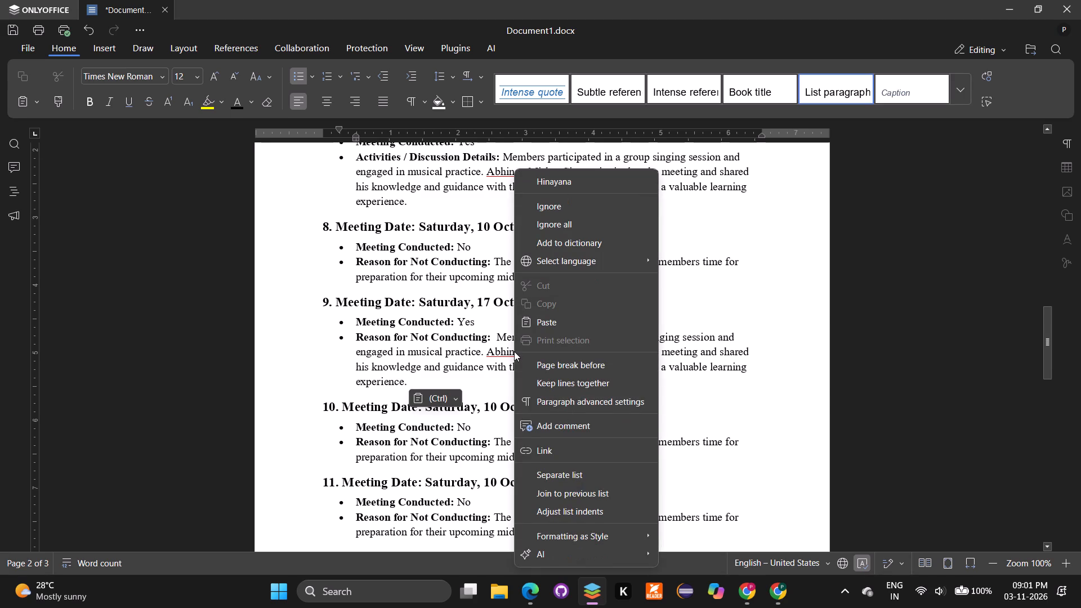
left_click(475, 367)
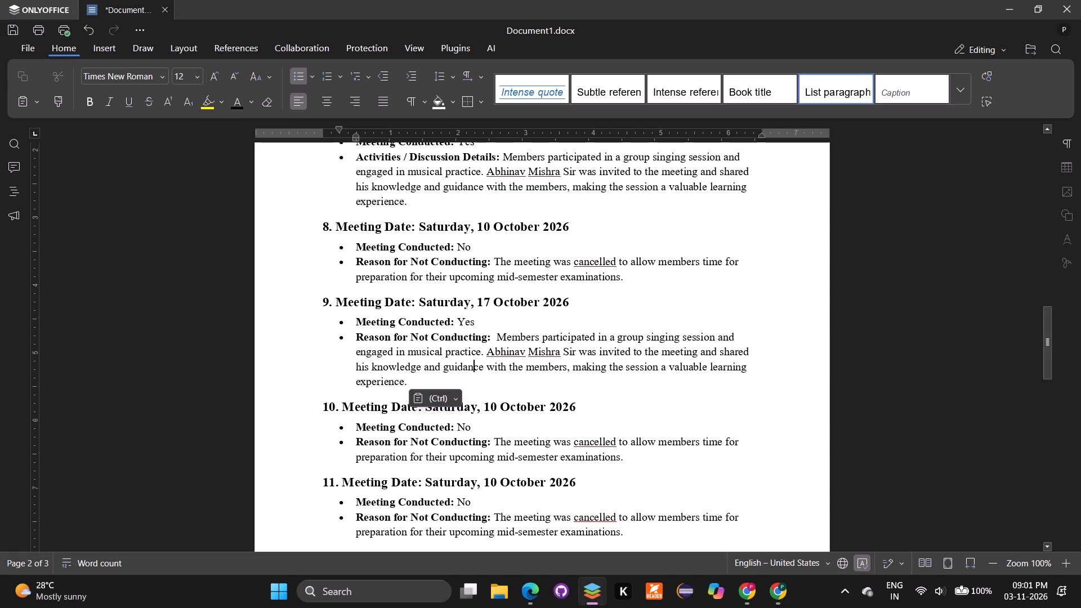
Change the date in the meeting 10 heading to Saturday, 24 October 2026.
left_click(499, 400)
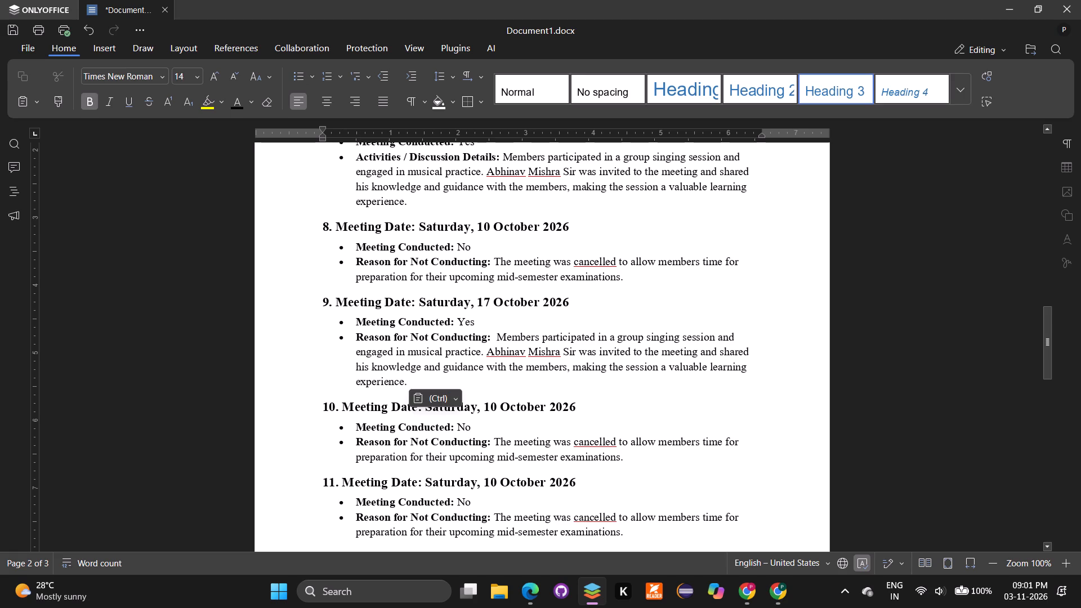
key("BackSpace")
key("BackSpace")
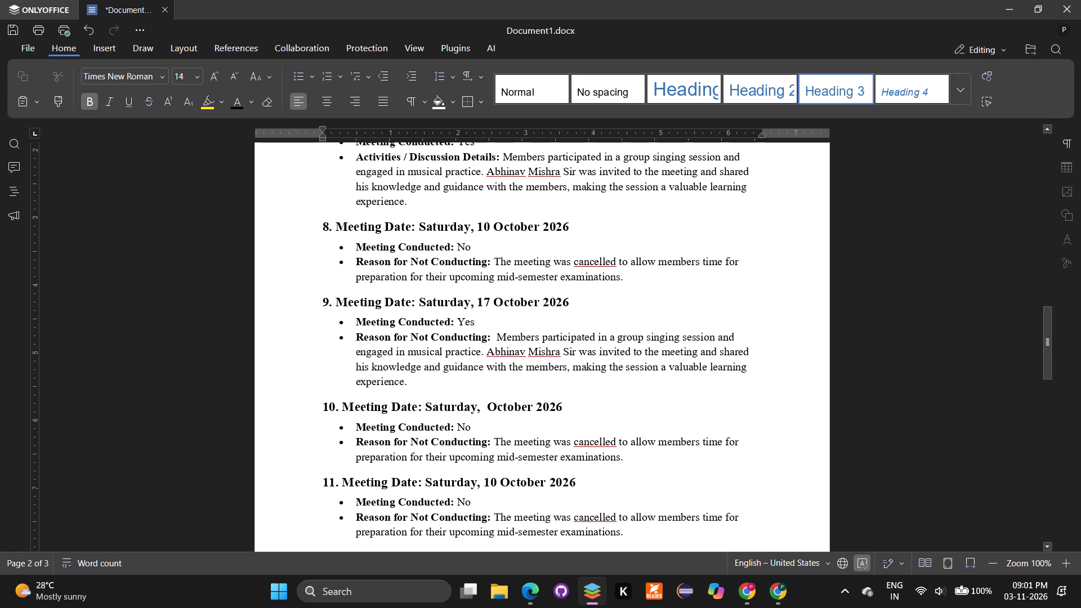
type("24")
Reword the end of meeting 10's reason so the meeting was cancelled "due to government holiday.".
left_click_drag(637, 459, 619, 445)
key("BackSpace")
type("due to og")
key("BackSpace")
key("BackSpace")
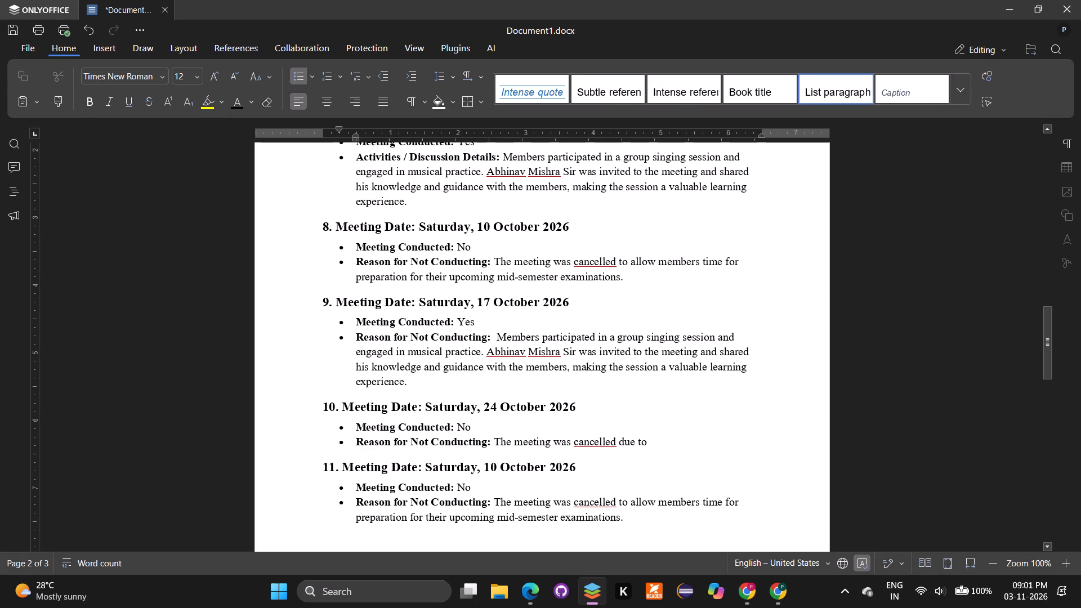
type("governma")
key("BackSpace")
type("ent holida")
key("y")
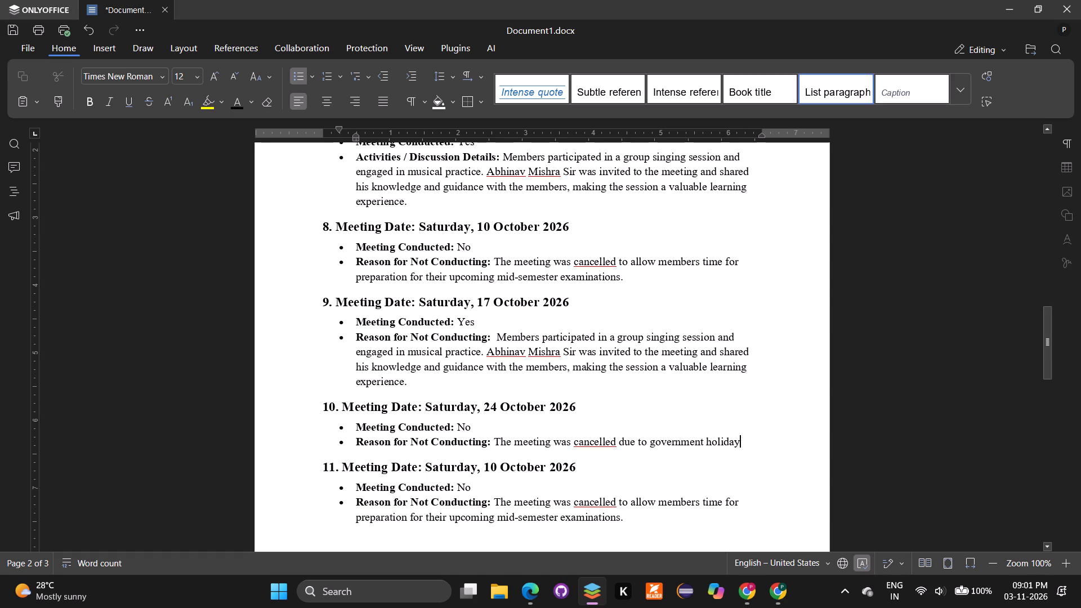
key("period")
Change the date in the meeting 11 heading to Saturday, 31 October 2026.
scroll(619, 445, "down", 2)
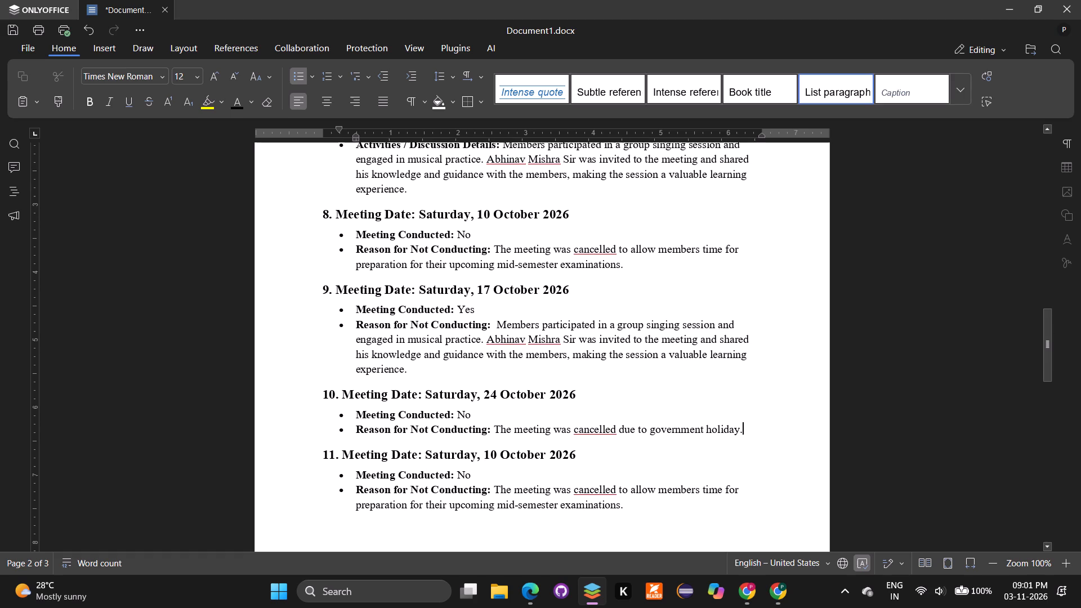
scroll(619, 445, "down", 2)
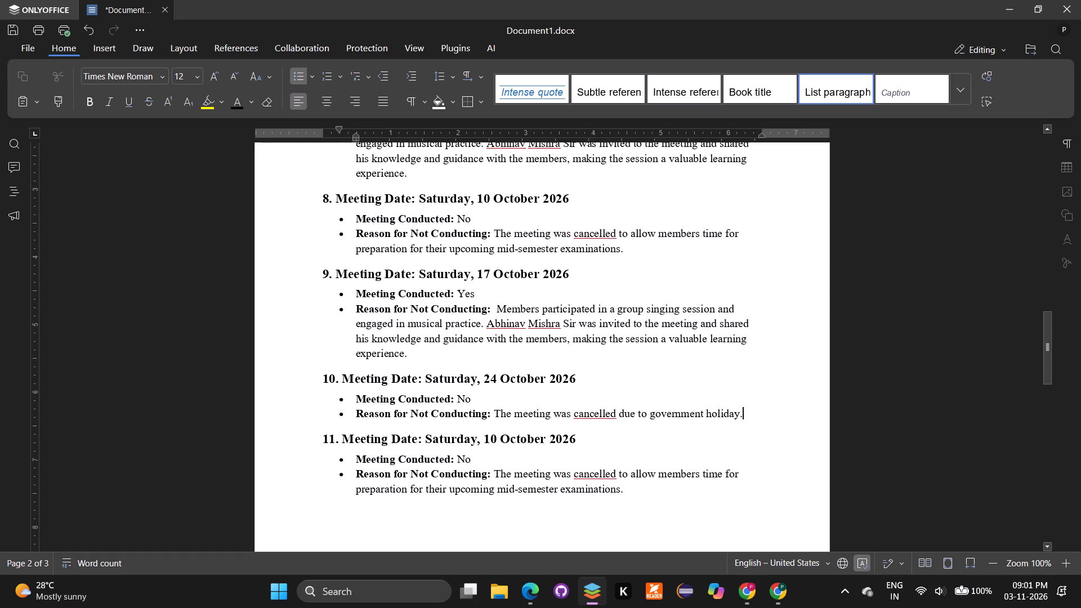
left_click(497, 436)
key("BackSpace")
key("BackSpace")
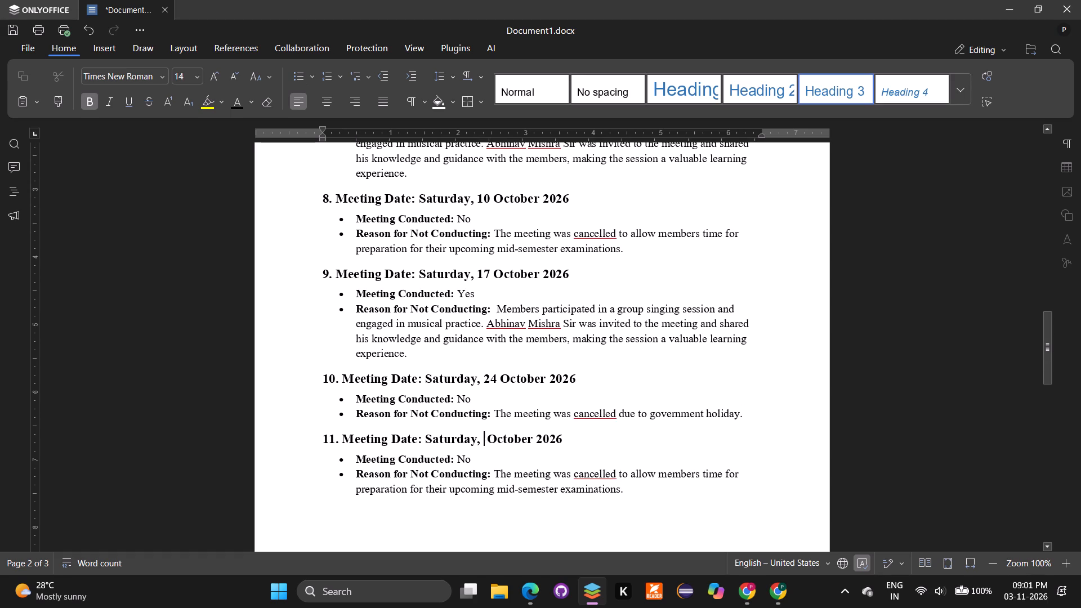
type("31")
Reword the end of meeting 11's reason so the meeting was cancelled "because we had classes on saturday.".
left_click(496, 470)
left_click_drag(618, 475, 619, 477)
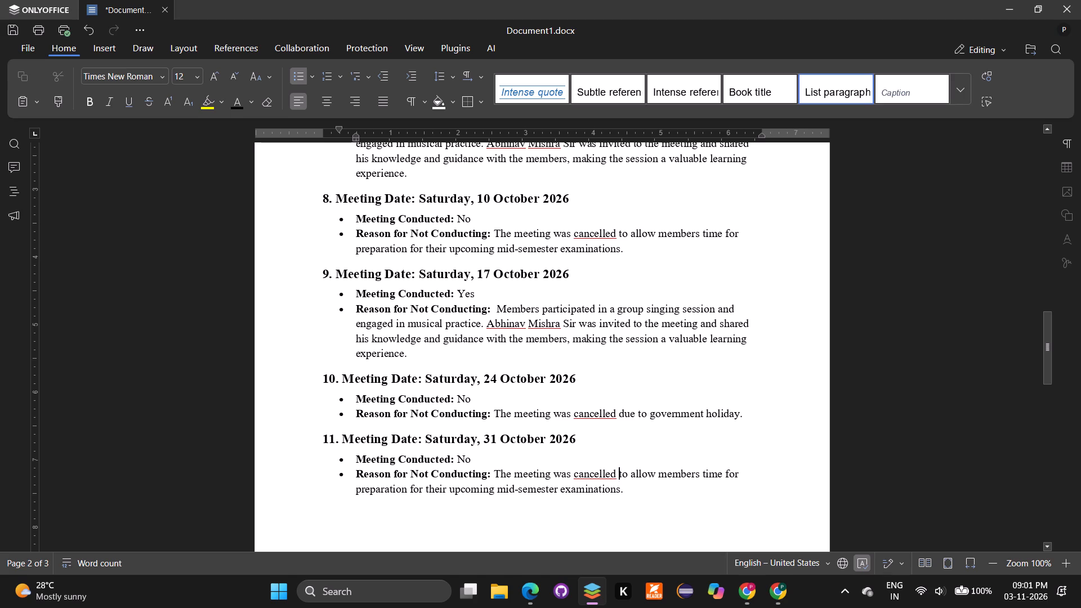
left_click_drag(619, 477, 628, 492)
key("BackSpace")
type("because we had classes")
key("space")
type("on saturday")
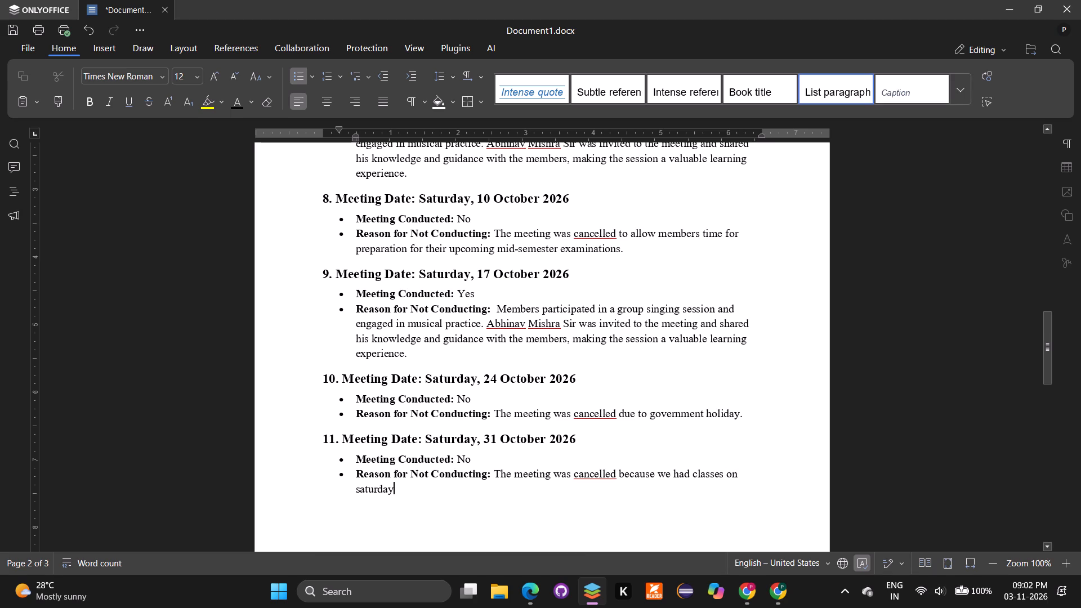
key("space")
type("and on sunday")
key("BackSpace")
key("BackSpace")
key("BackSpace")
key("BackSpace")
key("BackSpace")
key("BackSpace")
key("BackSpace")
key("BackSpace")
key("BackSpace")
key("BackSpace")
key("BackSpace")
key("BackSpace")
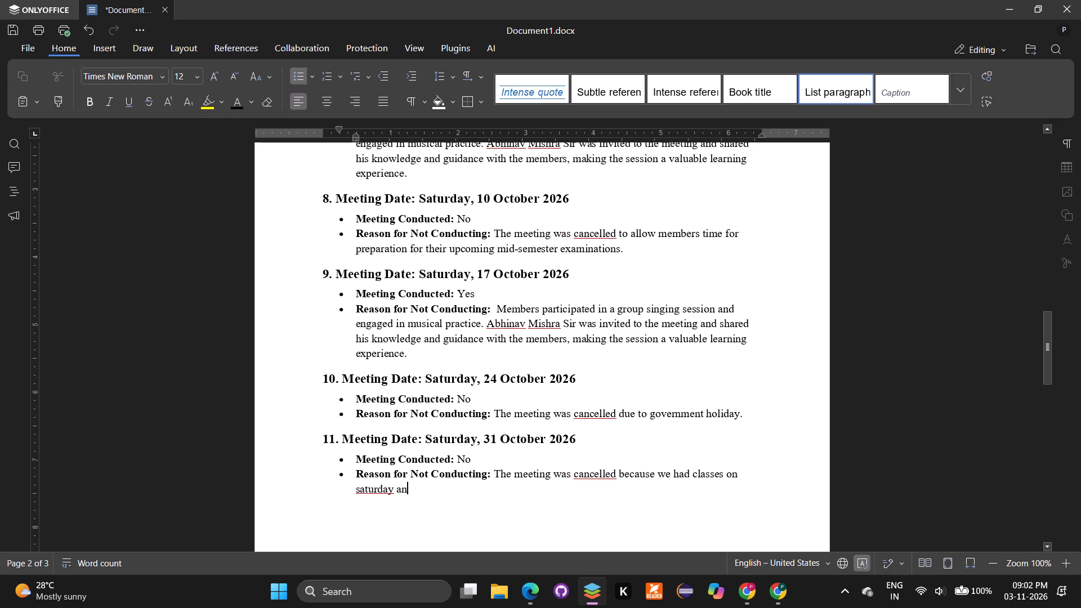
key("BackSpace")
key("BackSpace")
key("BackSpace")
type("y.")
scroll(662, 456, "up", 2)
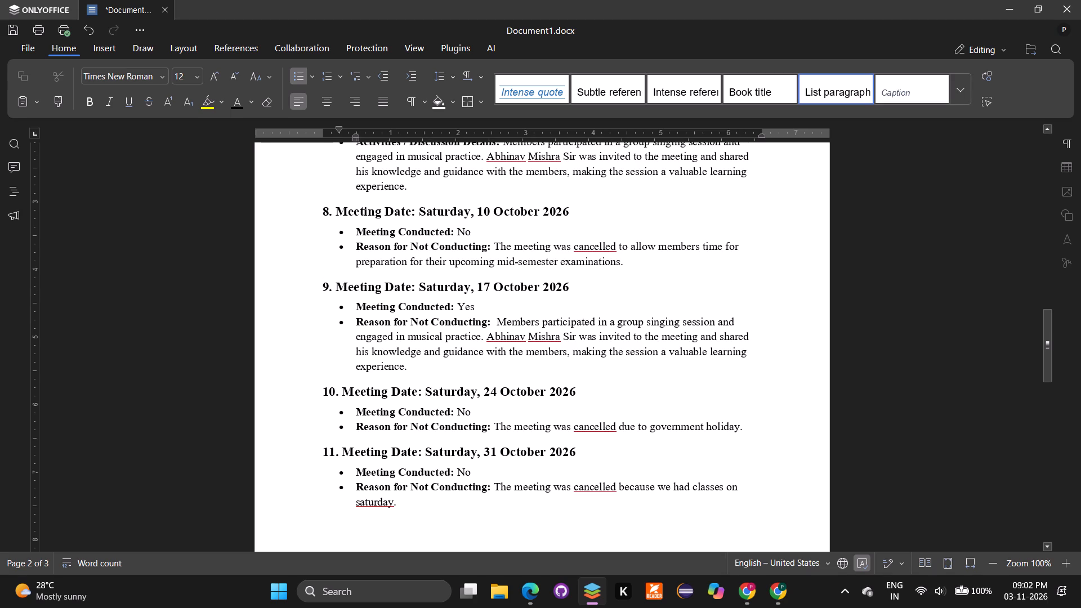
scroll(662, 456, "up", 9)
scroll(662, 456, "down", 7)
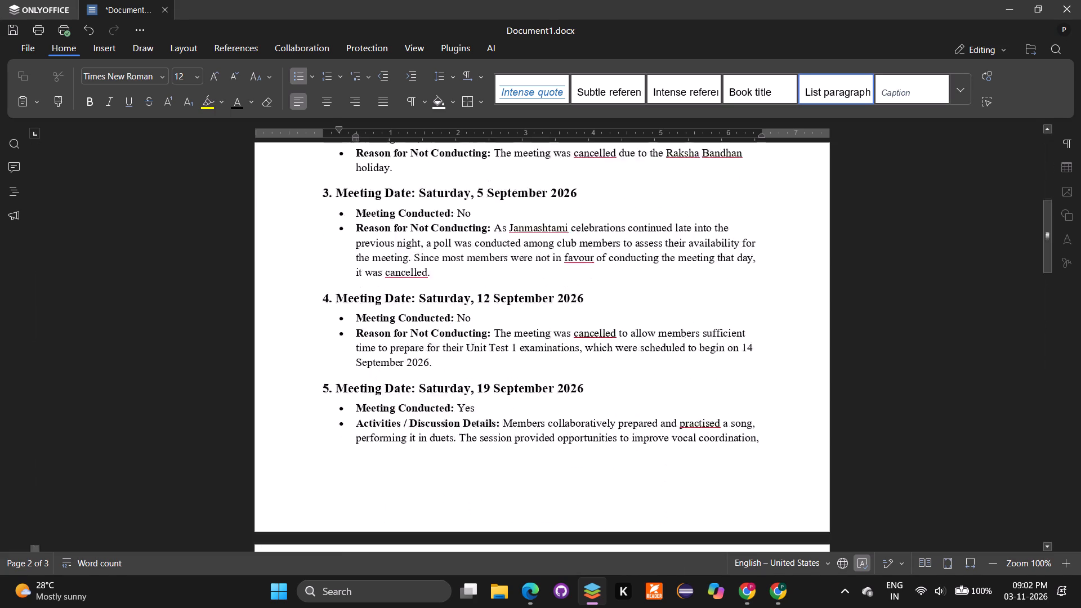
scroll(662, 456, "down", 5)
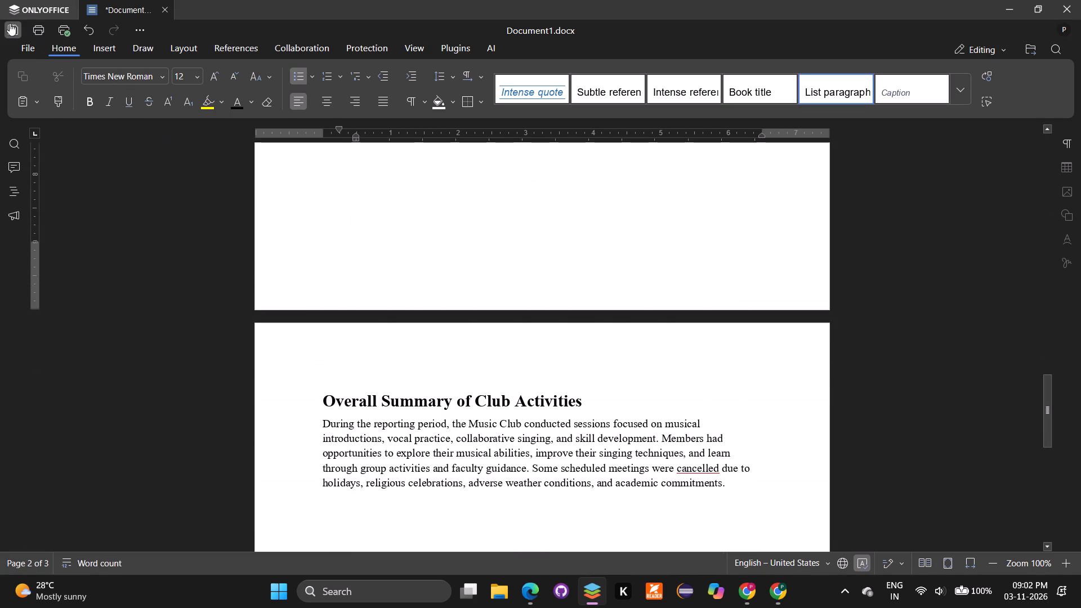
Print the full report to PDF and save it in the Documents folder as Music_Club_Report.pdf.
left_click(32, 28)
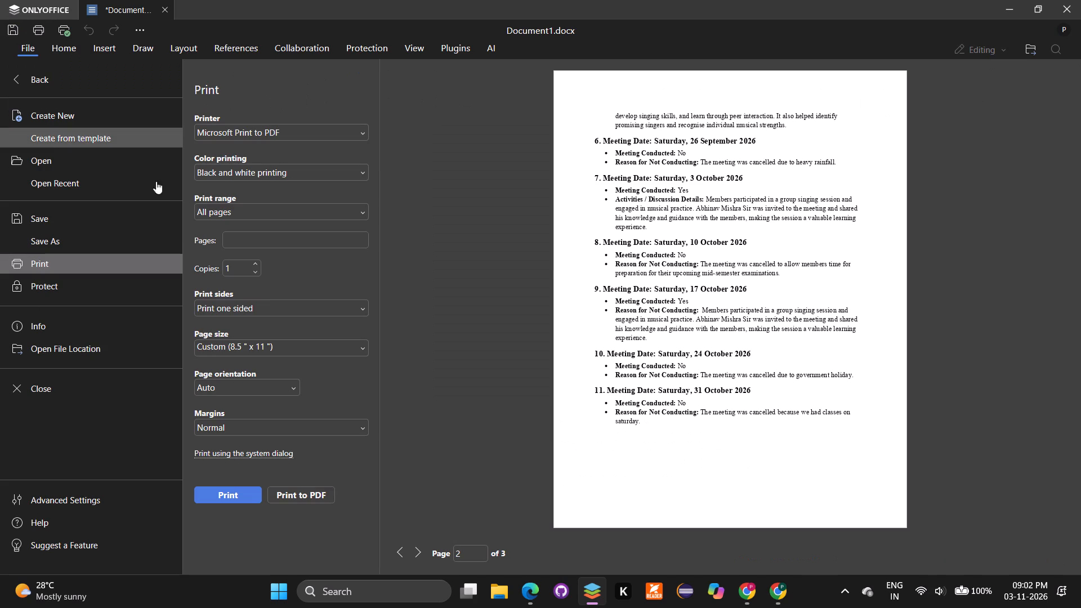
left_click(278, 495)
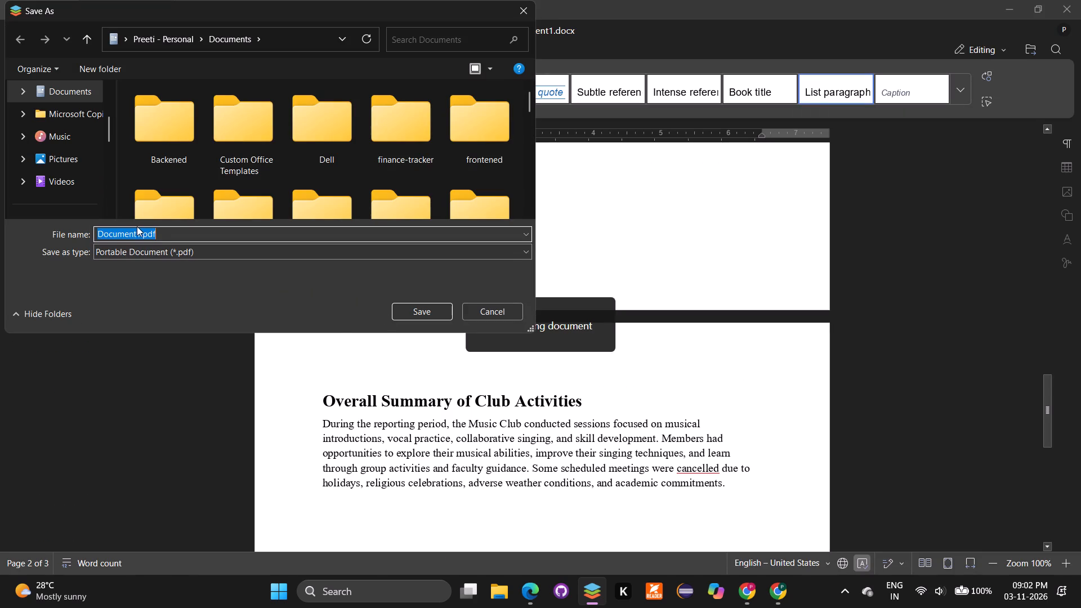
left_click(142, 231)
key("Left")
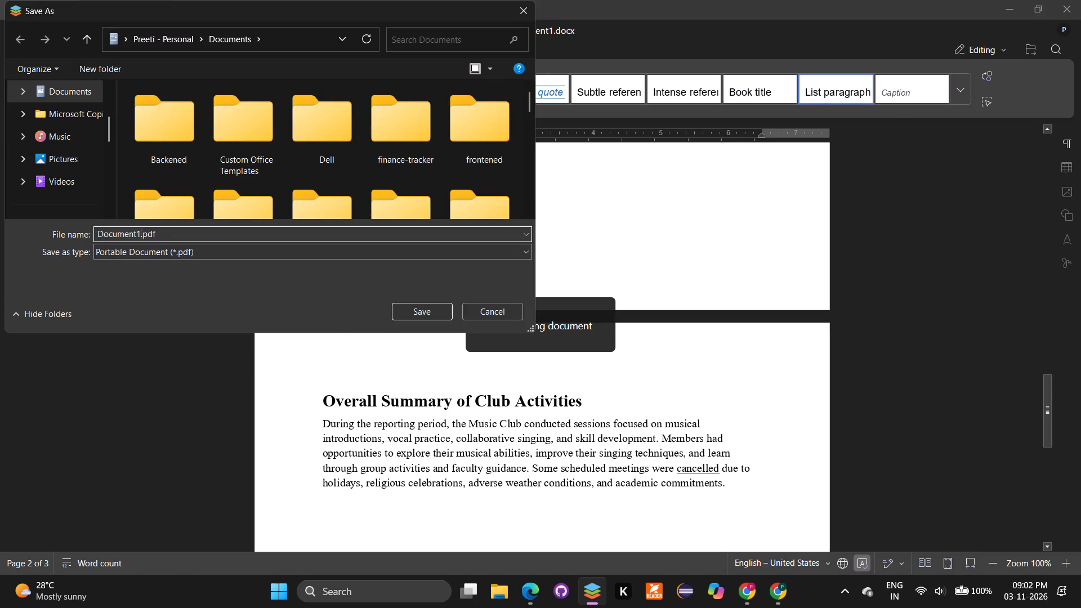
key("BackSpace")
key("BackSpace")
key("BackSpace")
key("BackSpace")
key("BackSpace")
key("BackSpace")
key("BackSpace")
key("BackSpace")
key("BackSpace")
key("BackSpace")
key("BackSpace")
key("BackSpace")
key("BackSpace")
key("BackSpace")
key("BackSpace")
key("BackSpace")
key("BackSpace")
key("BackSpace")
key("BackSpace")
key("BackSpace")
key("m")
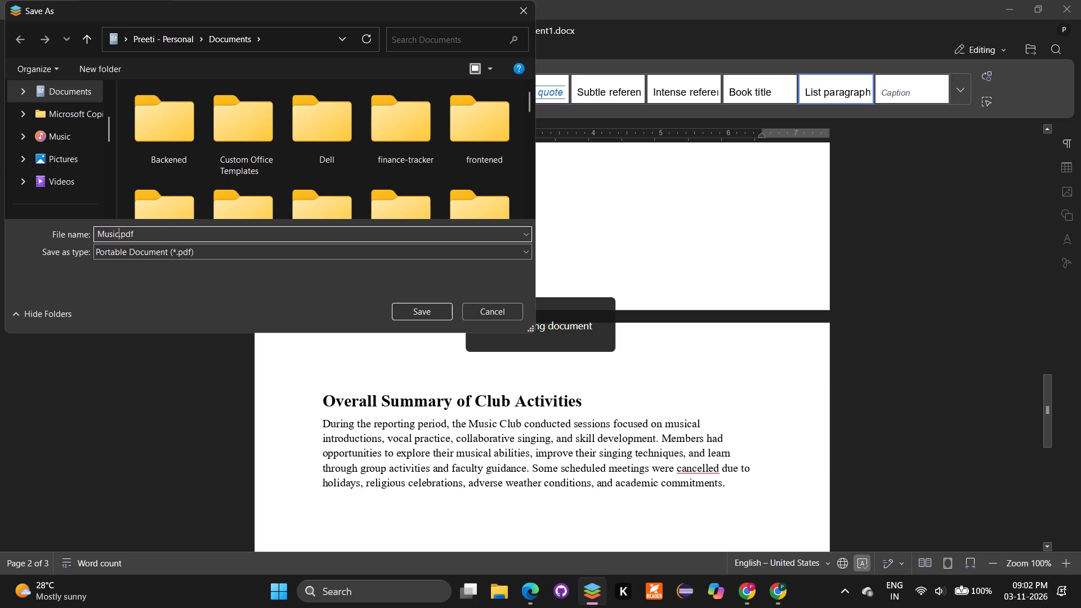
key("shift+underscore")
key("BackSpace")
key("BackSpace")
key("BackSpace")
type("lub_")
left_click(399, 307)
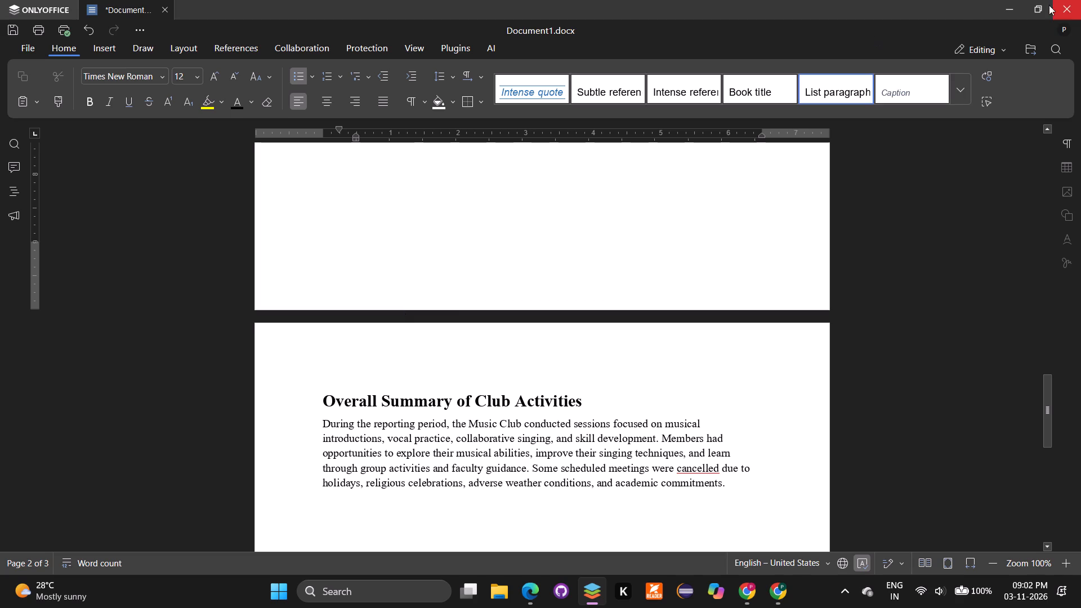
Open the recent spreadsheet Music_club_Attendance_2026.xlsx.
left_click(32, 10)
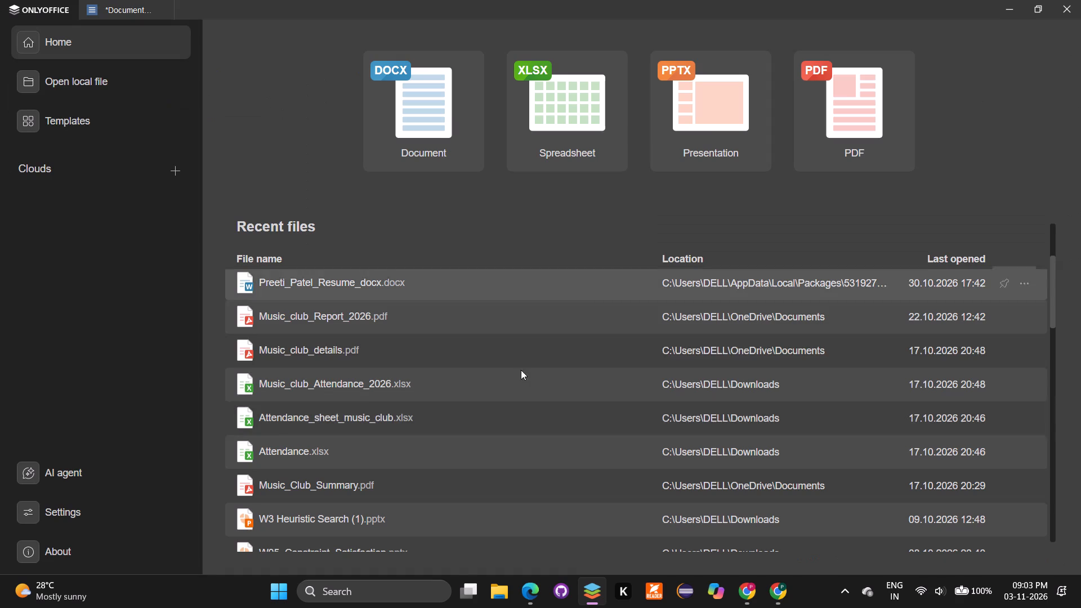
scroll(431, 317, "up", 5)
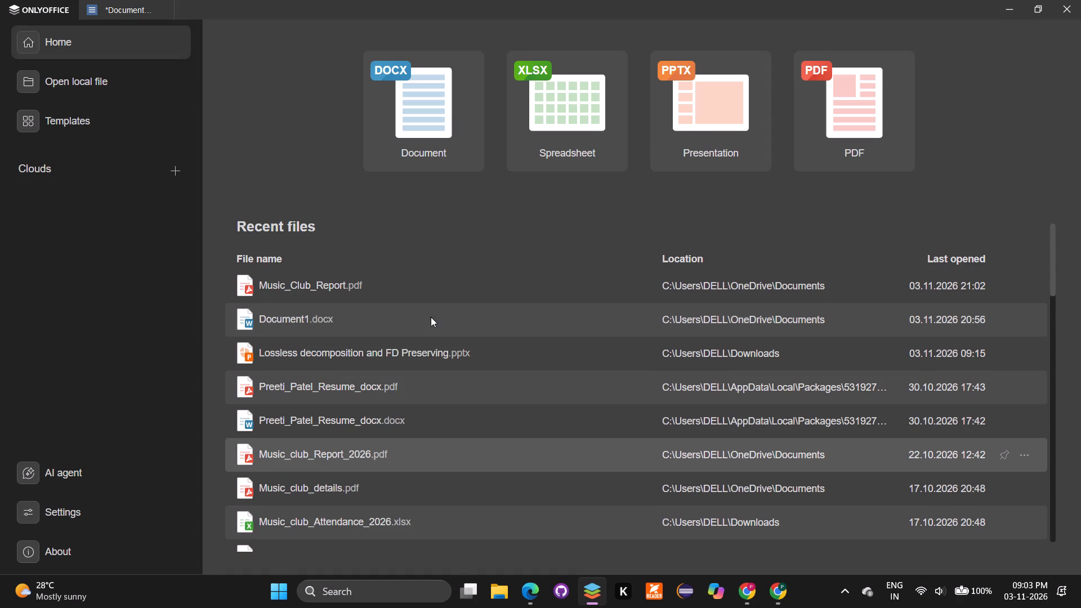
scroll(408, 422, "down", 2)
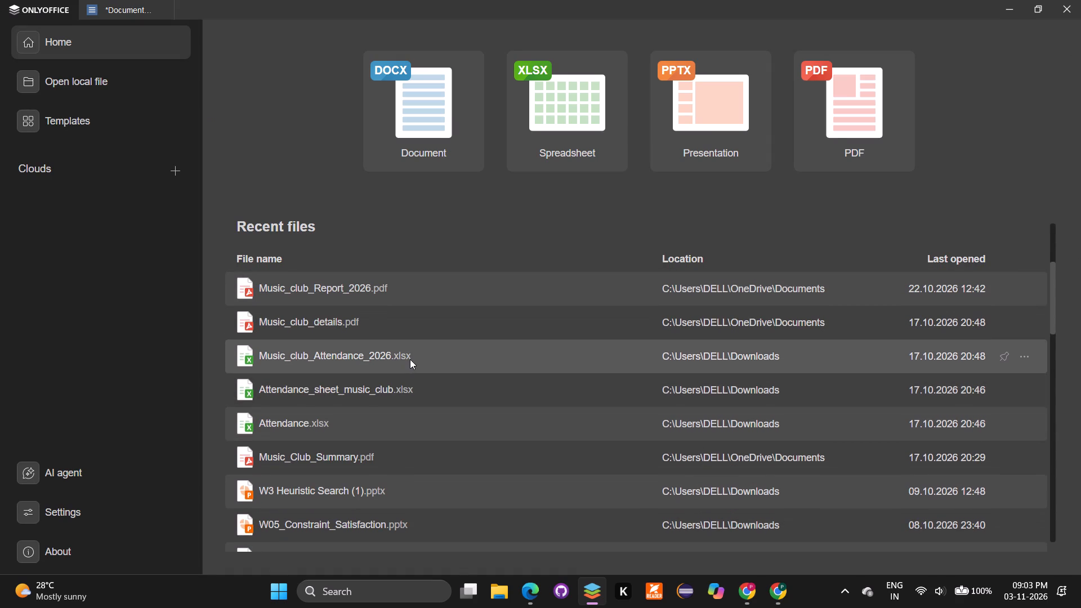
double_click(413, 356)
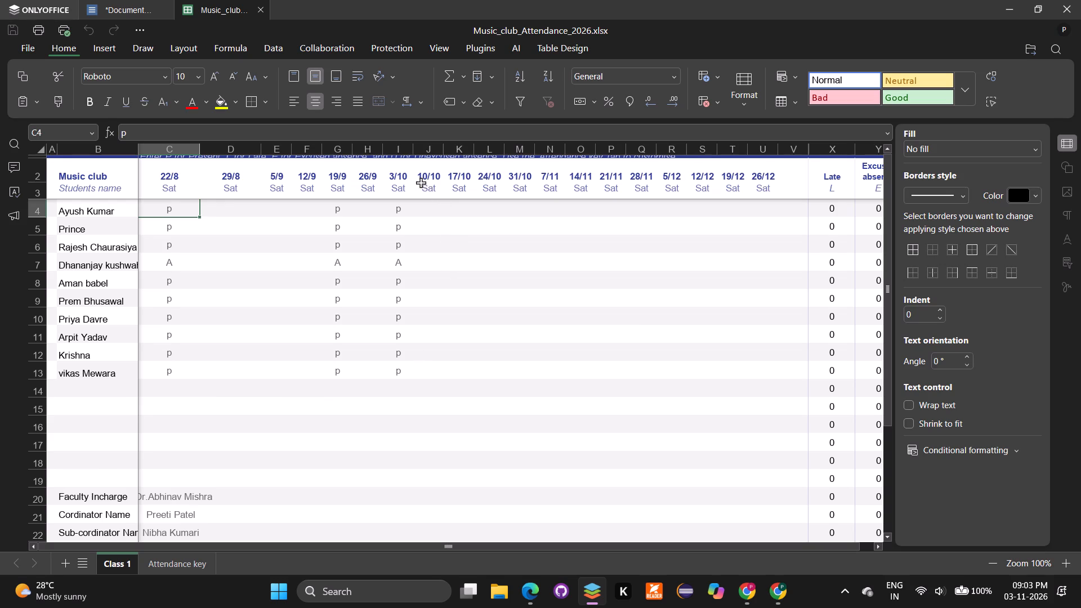
In the 10/10 column, enter attendance p for the students in rows 4 to 6 and A for row 7.
left_click(427, 209)
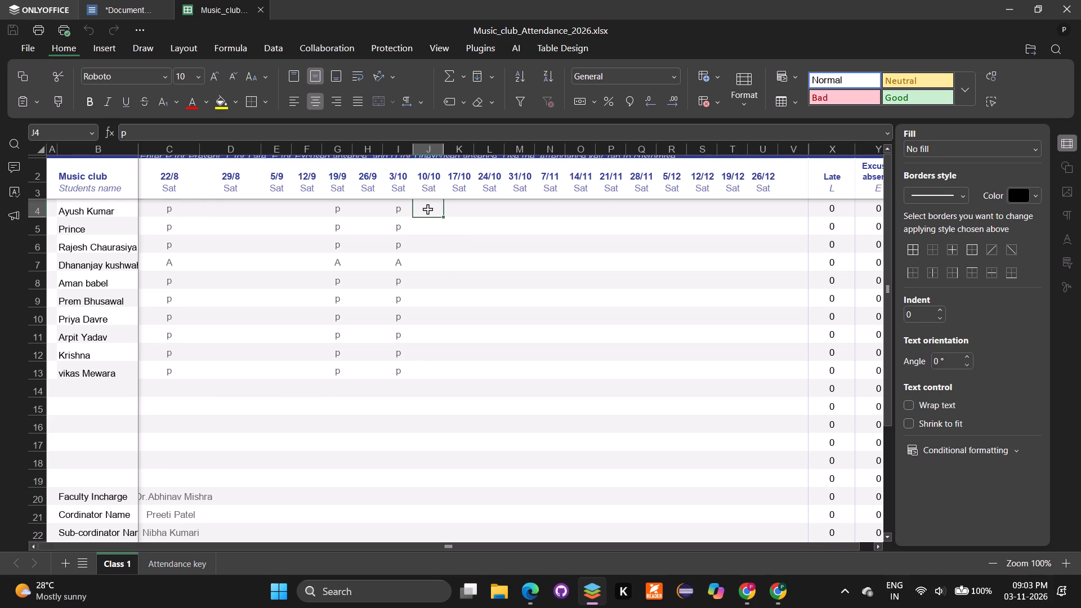
key("p")
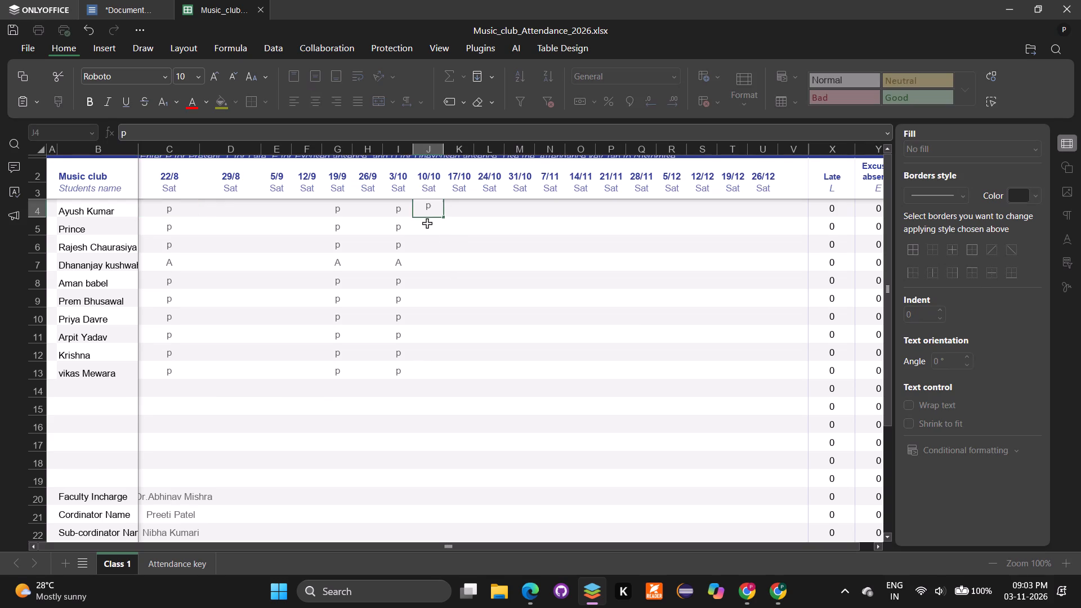
left_click(427, 225)
key("p")
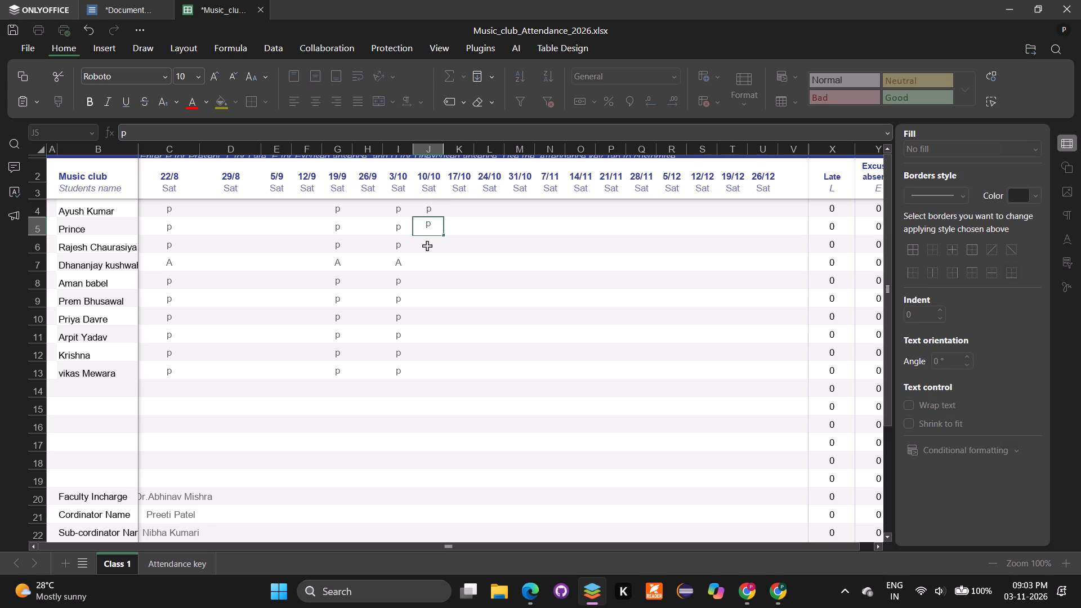
left_click(425, 246)
key("p")
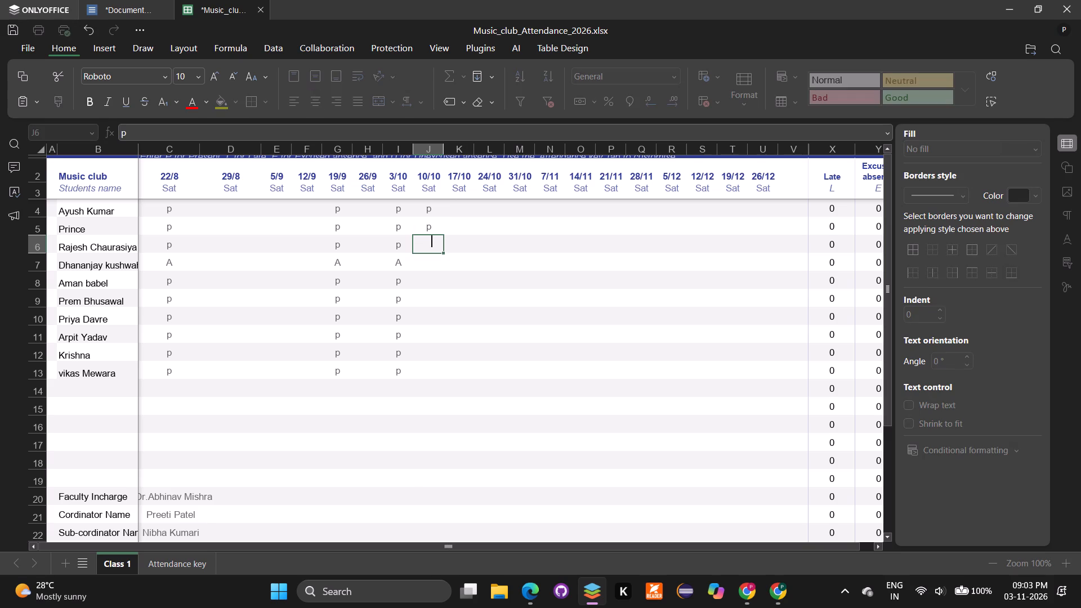
left_click(427, 264)
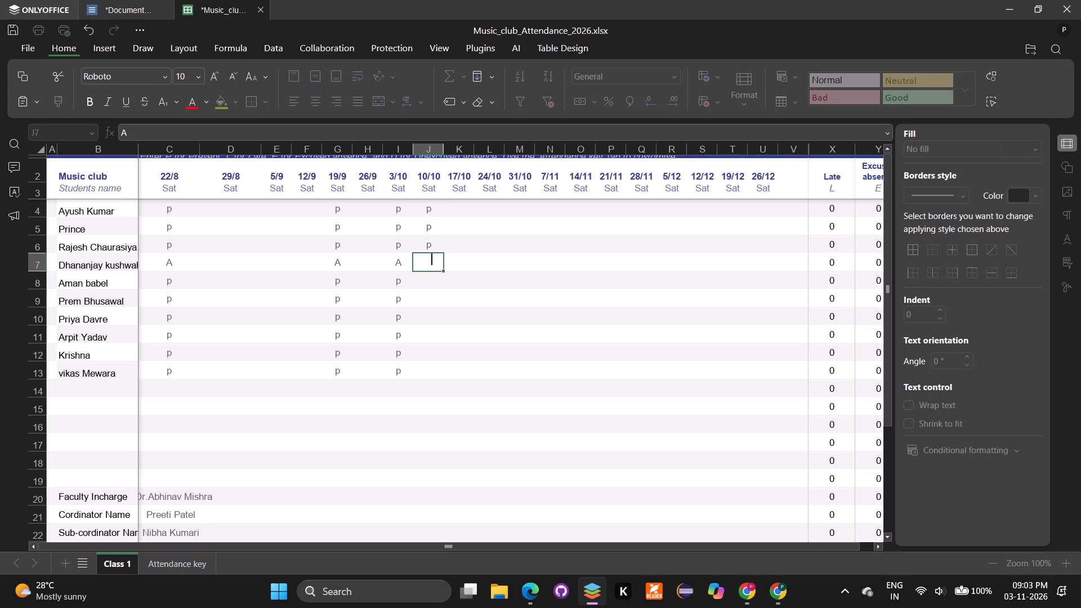
Enter attendance p in the 10/10 column for the students in rows 8 to 13.
left_click(429, 284)
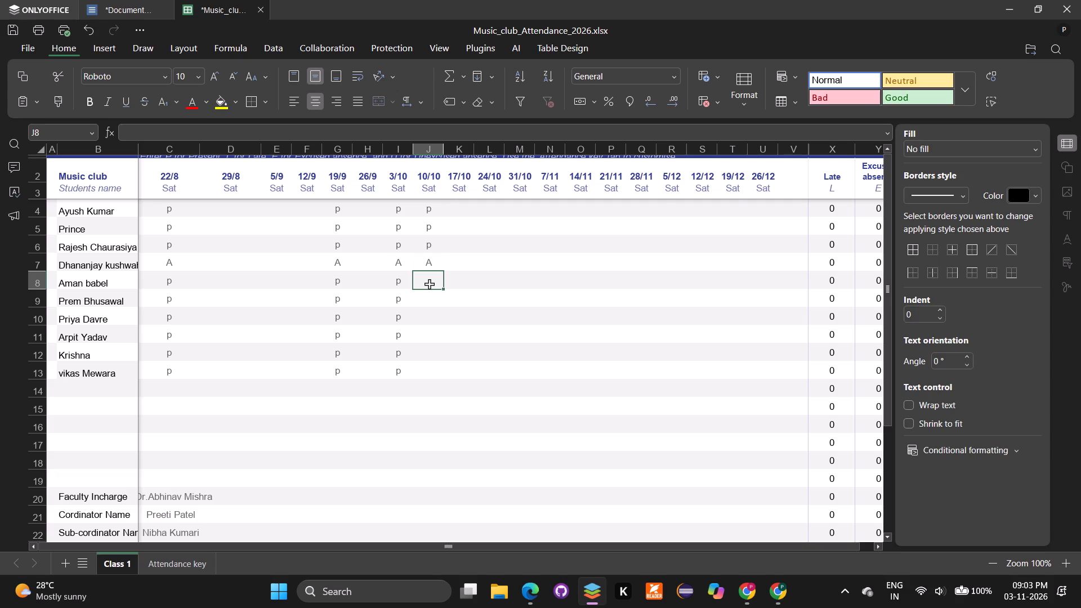
key("p")
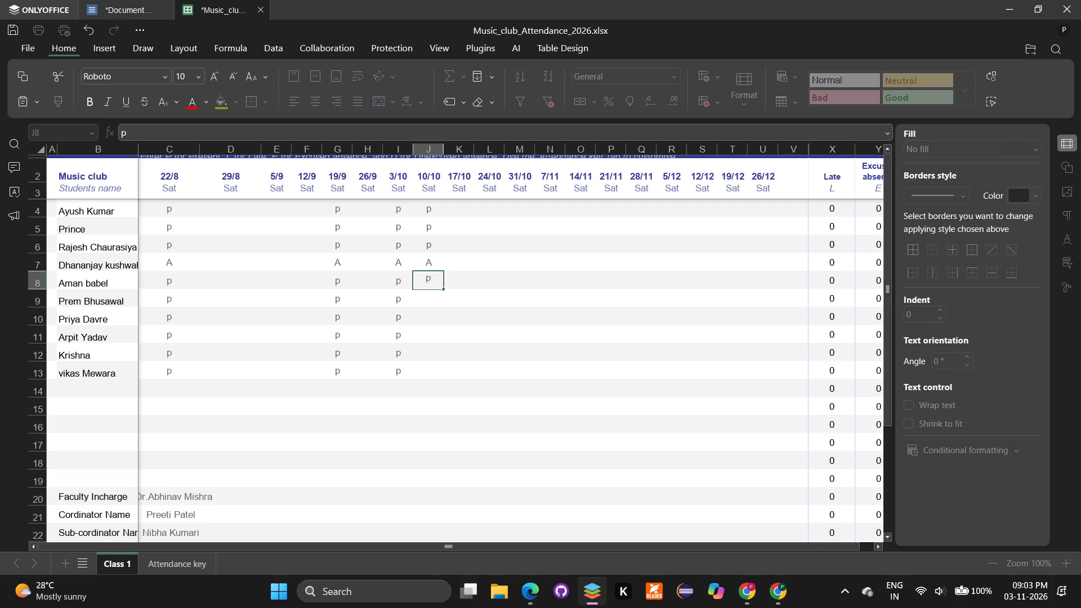
left_click(427, 296)
key("p")
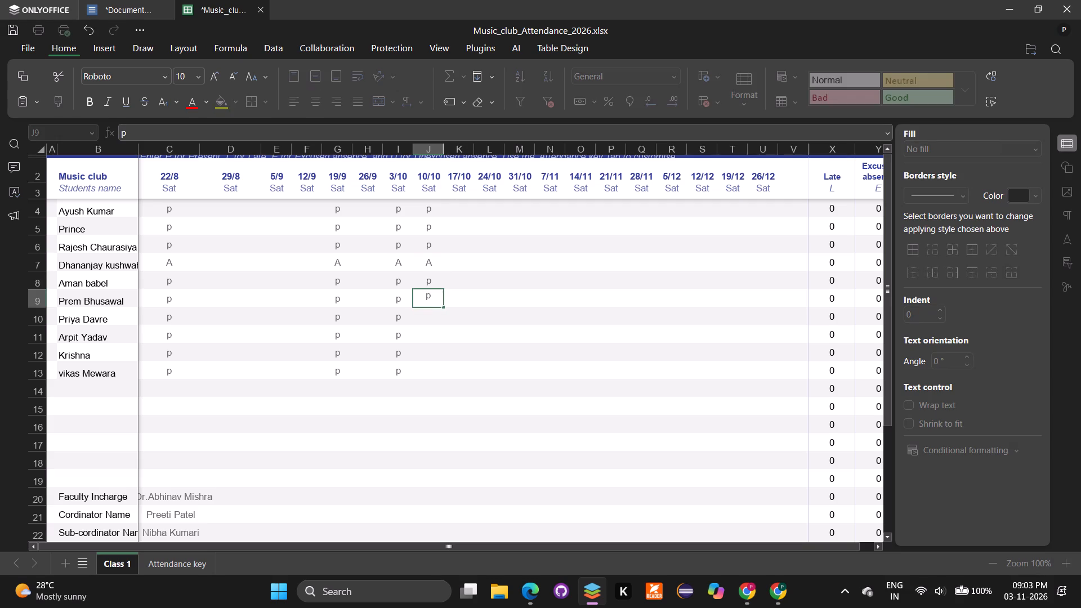
left_click(428, 316)
key("p")
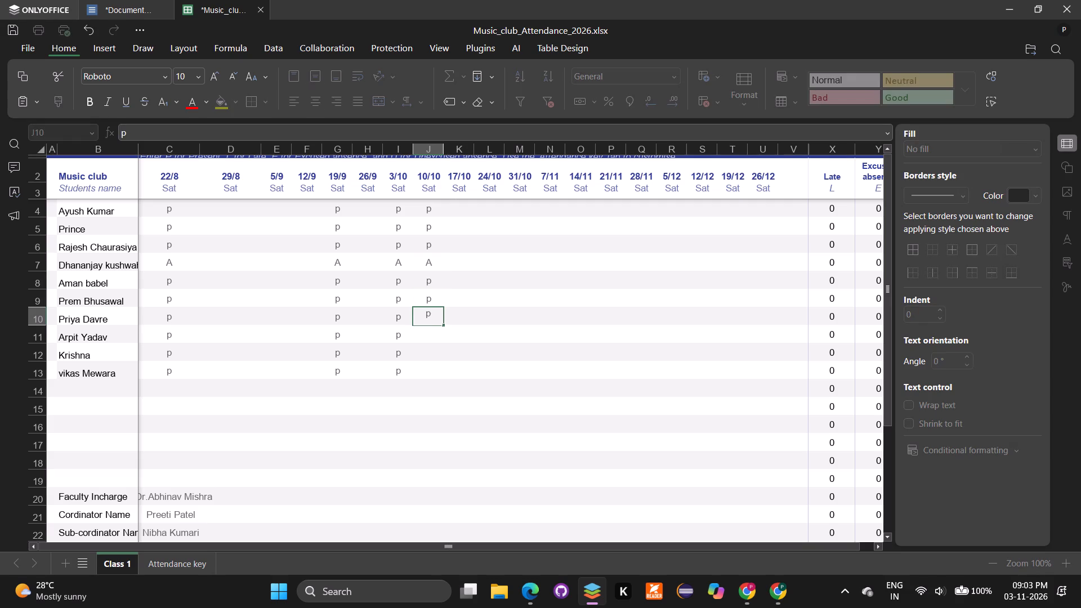
left_click(425, 340)
key("p")
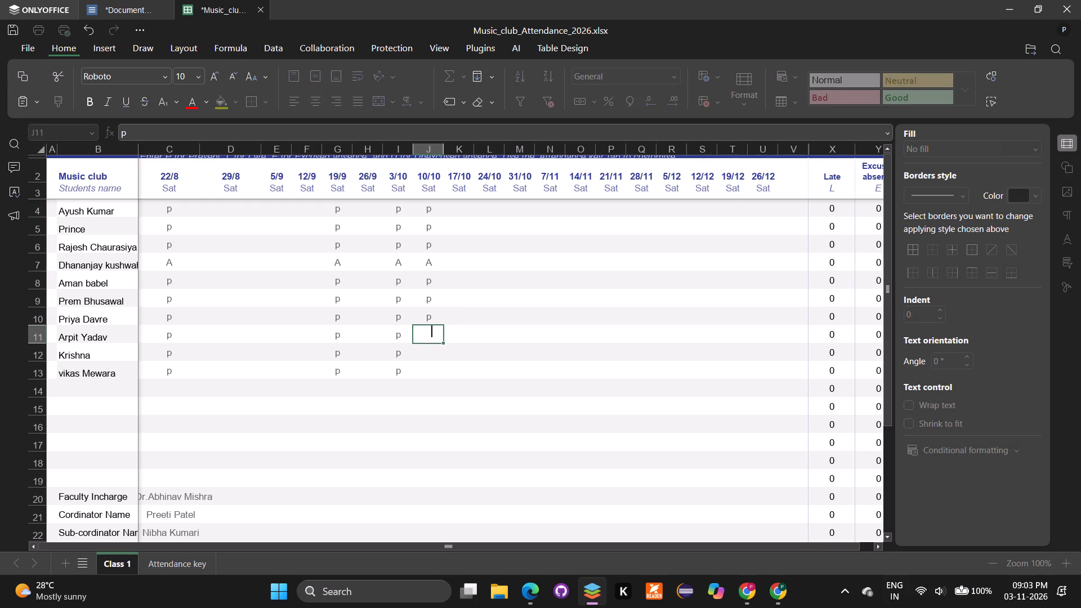
left_click(427, 352)
key("p")
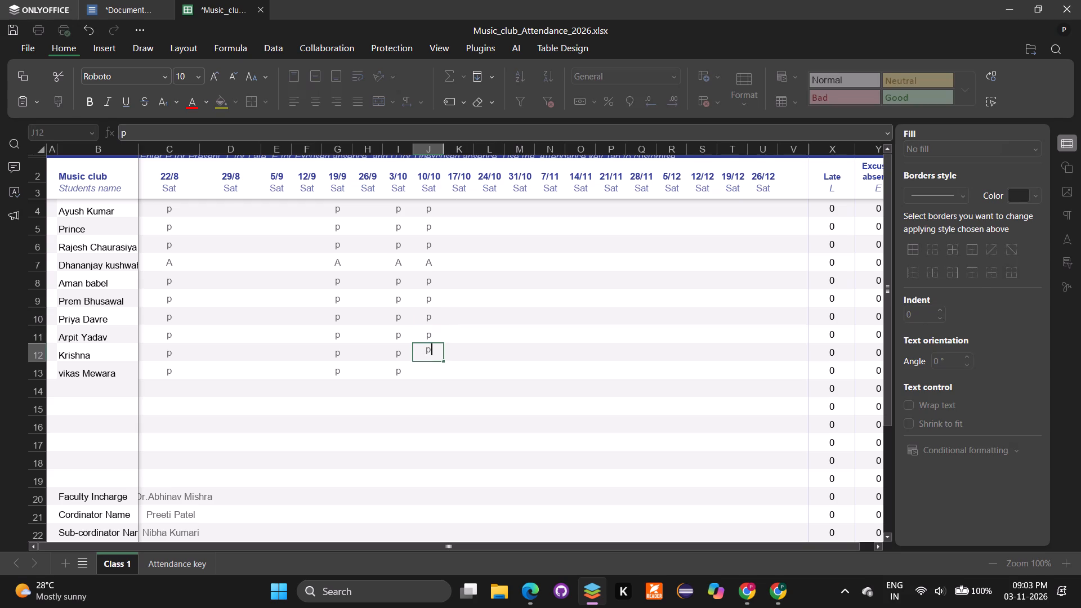
left_click(428, 373)
key("p")
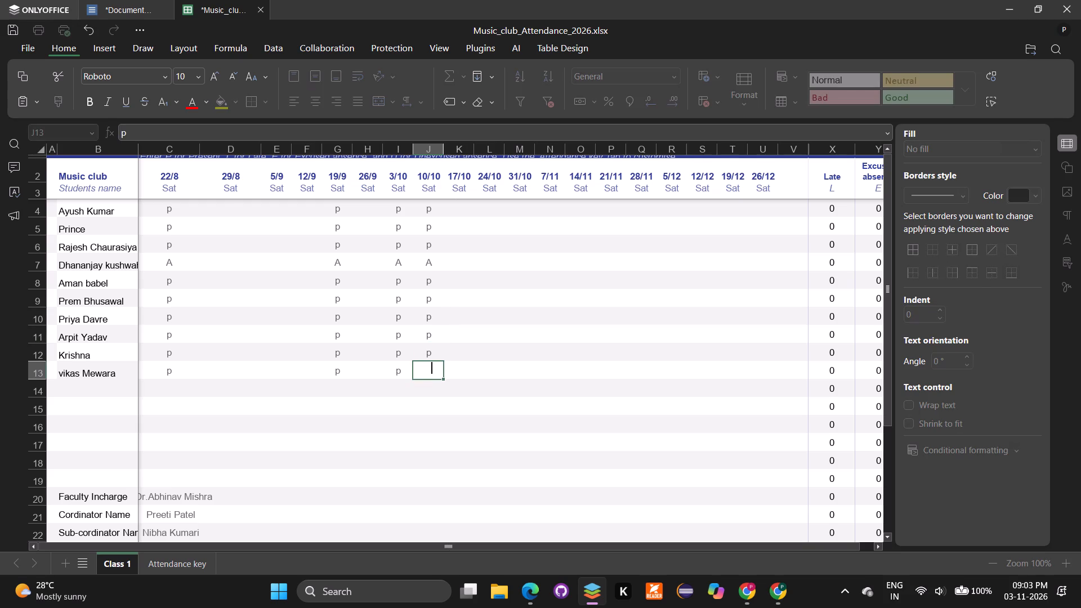
left_click(457, 212)
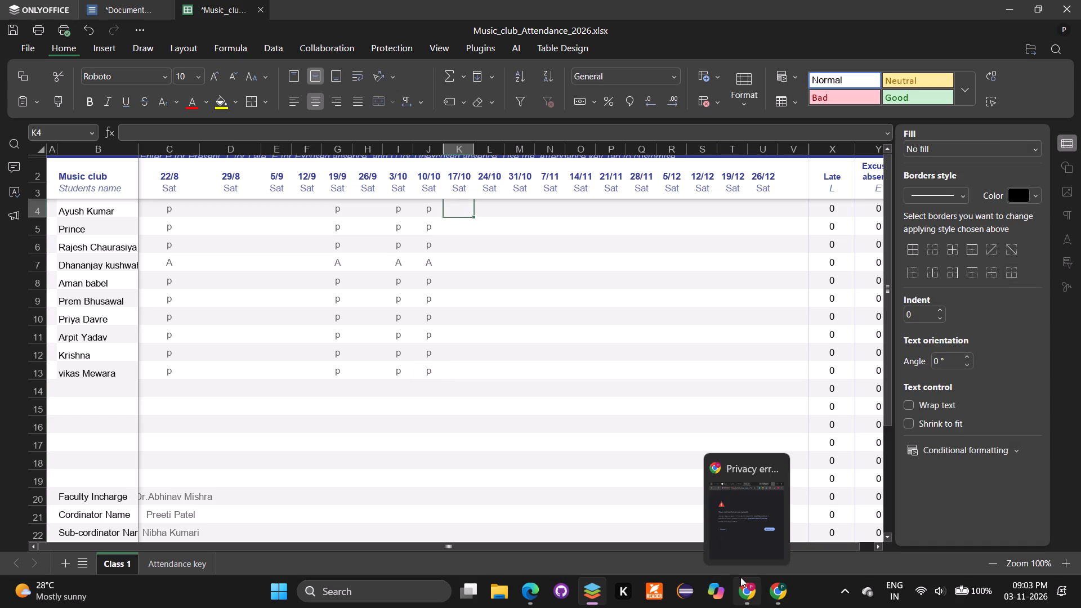
Review the October entries in the meeting report to check on which dates meetings were conducted.
left_click(207, 2)
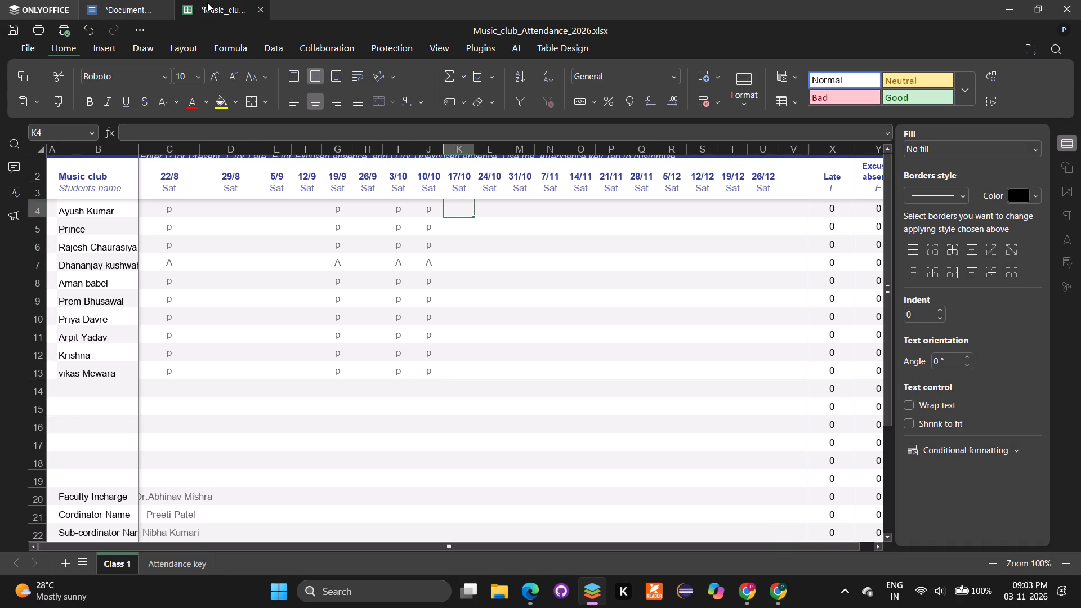
left_click(207, 5)
left_click(207, 7)
left_click(128, 7)
scroll(294, 252, "up", 3)
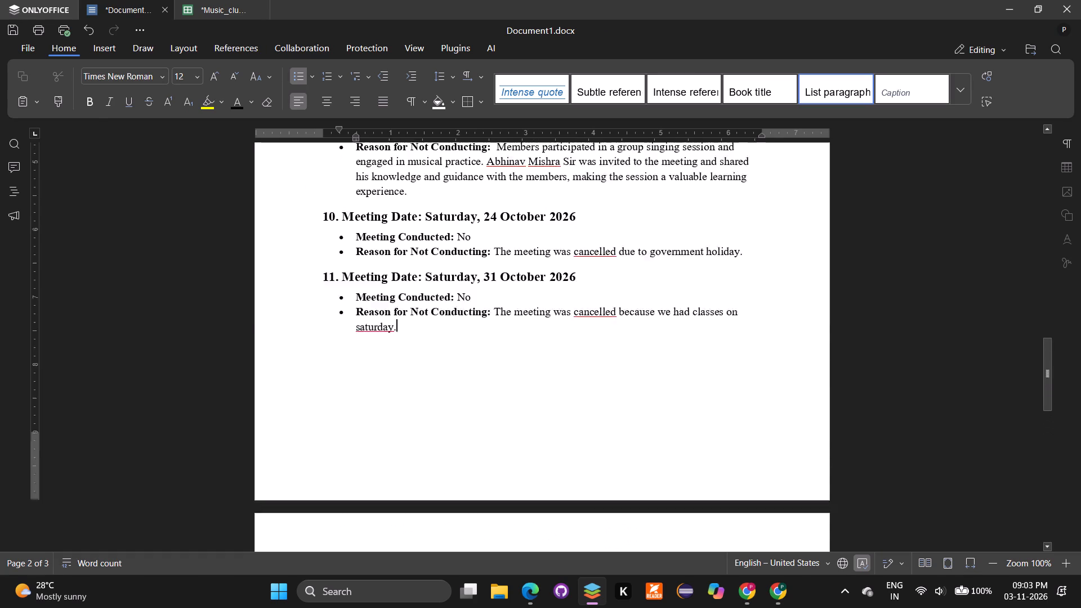
scroll(294, 252, "up", 4)
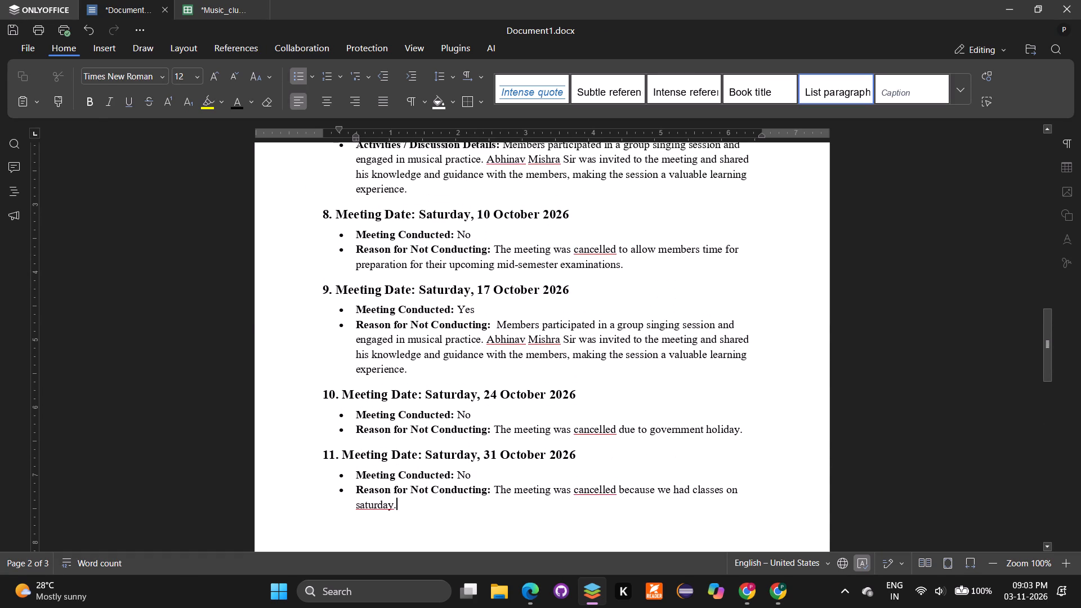
scroll(294, 252, "up", 1)
Switch back to the attendance spreadsheet Music_club_Attendance_2026.xlsx.
left_click(203, 6)
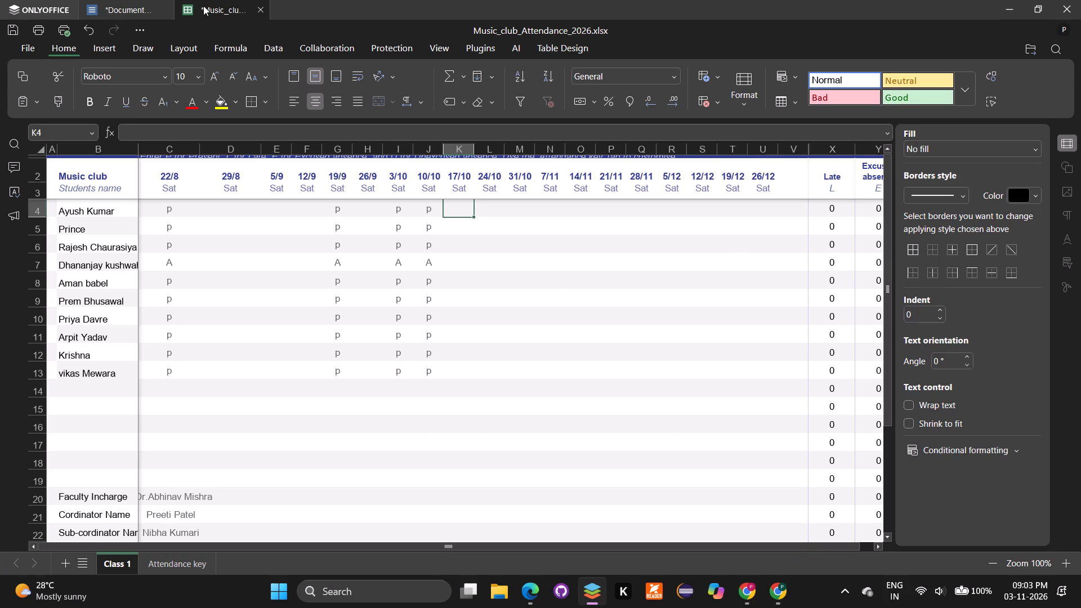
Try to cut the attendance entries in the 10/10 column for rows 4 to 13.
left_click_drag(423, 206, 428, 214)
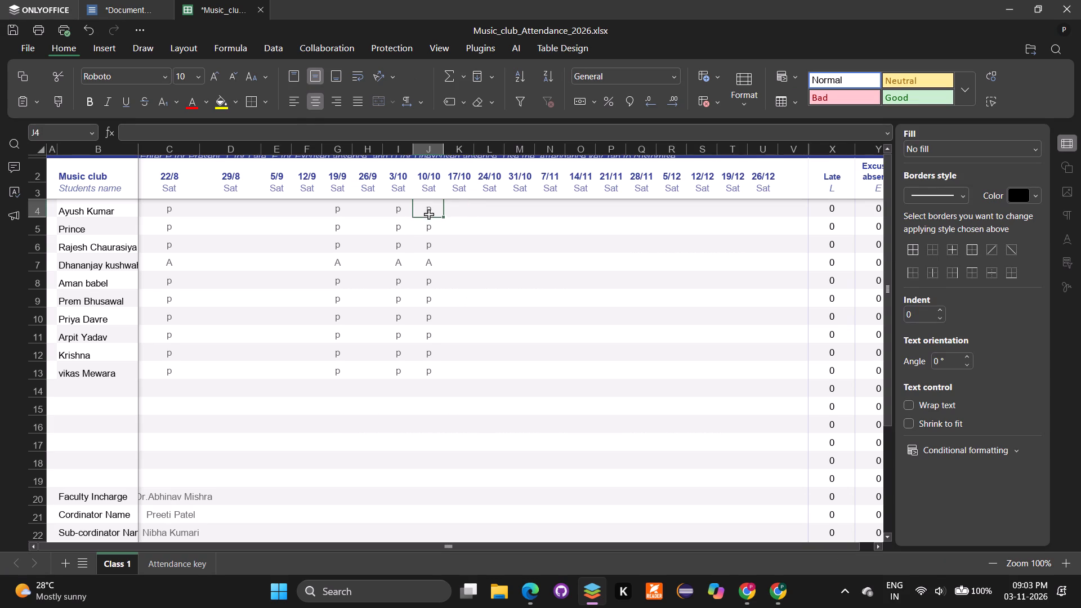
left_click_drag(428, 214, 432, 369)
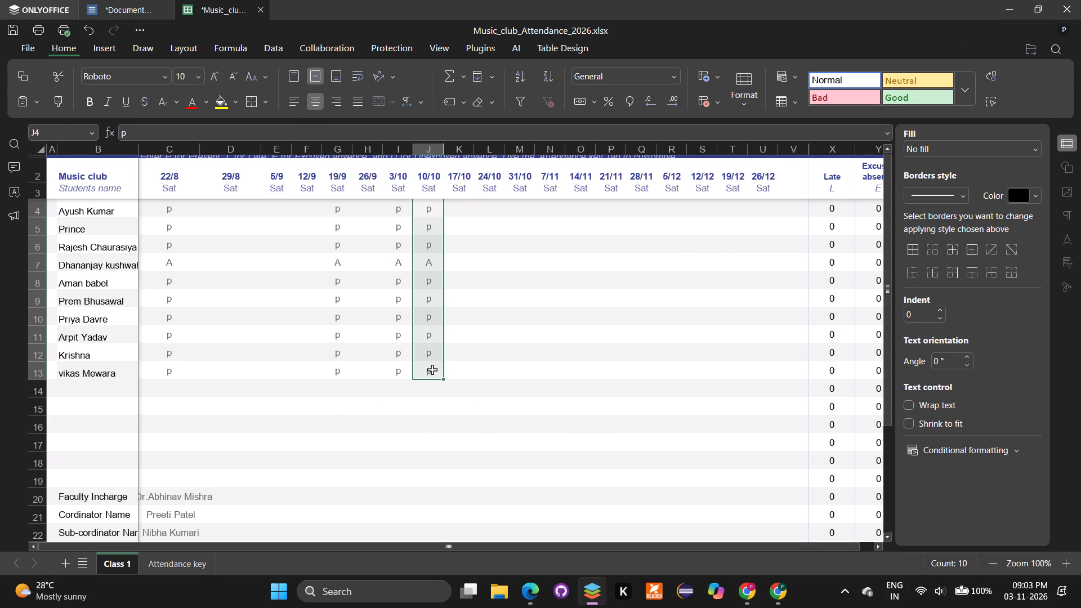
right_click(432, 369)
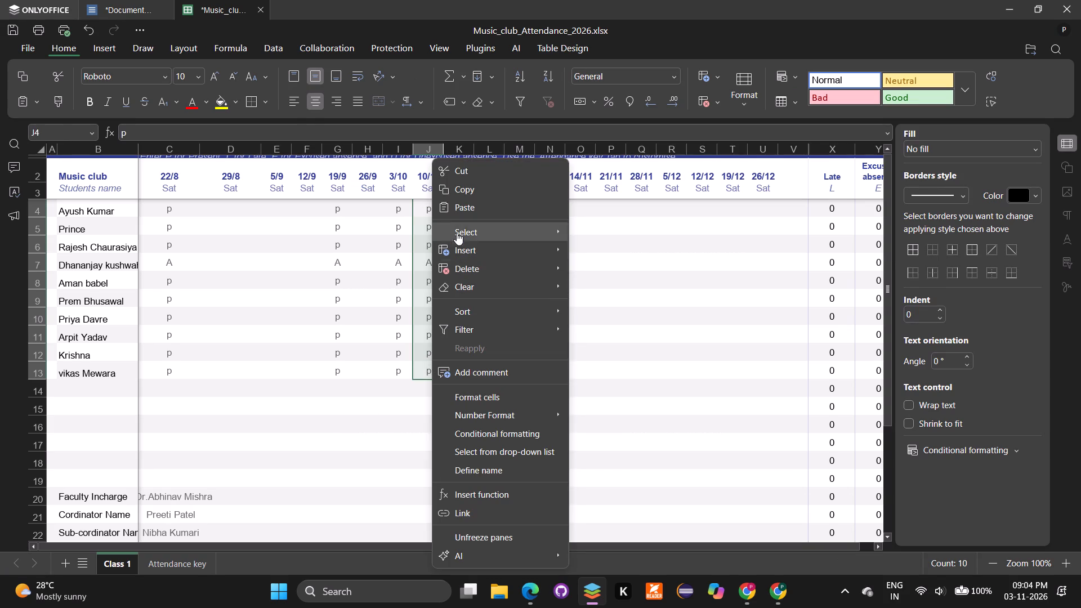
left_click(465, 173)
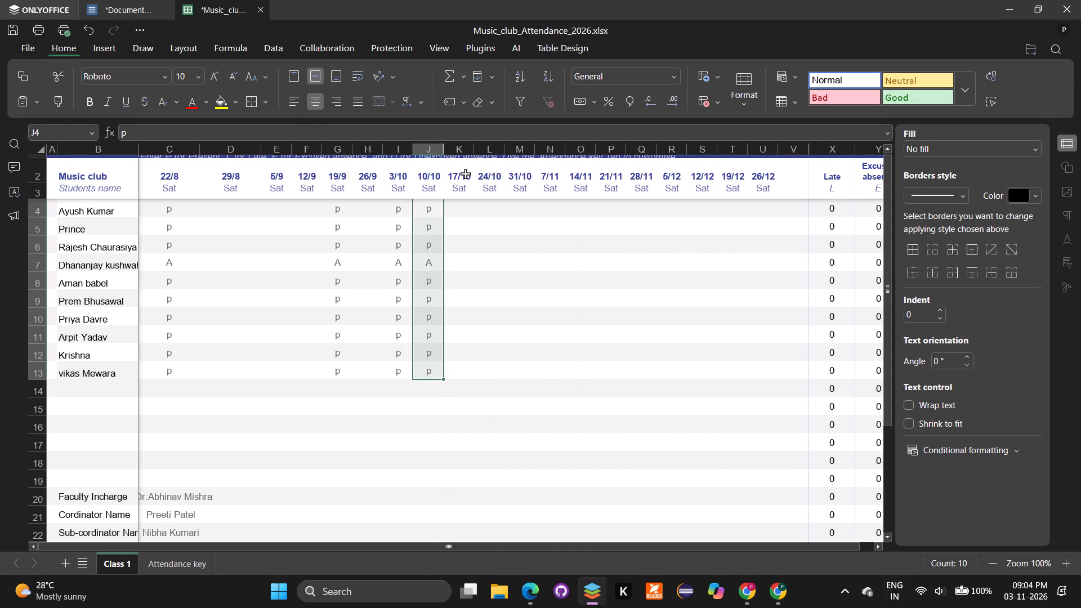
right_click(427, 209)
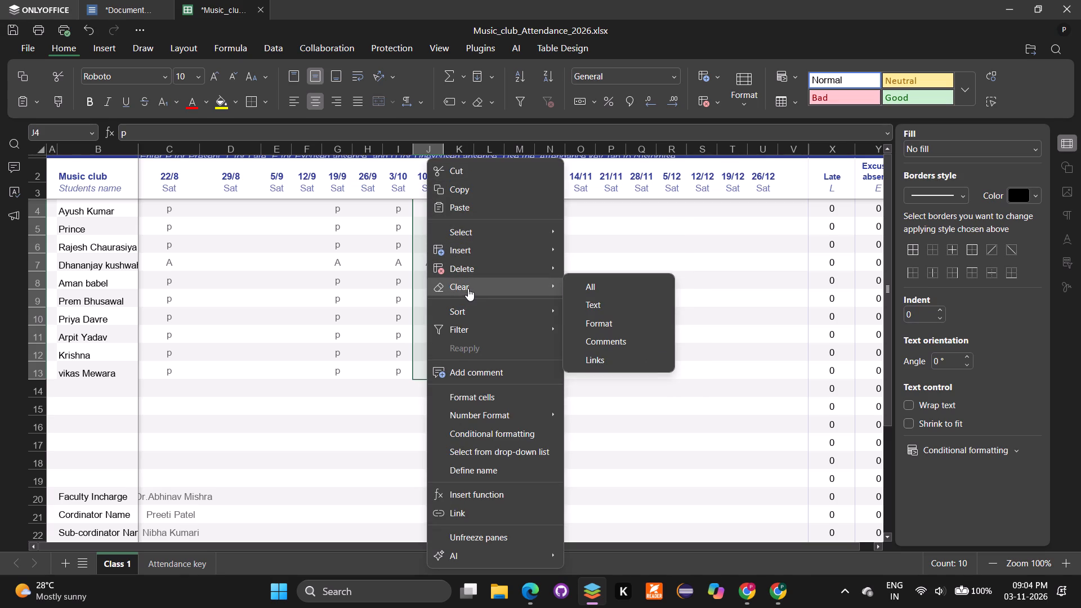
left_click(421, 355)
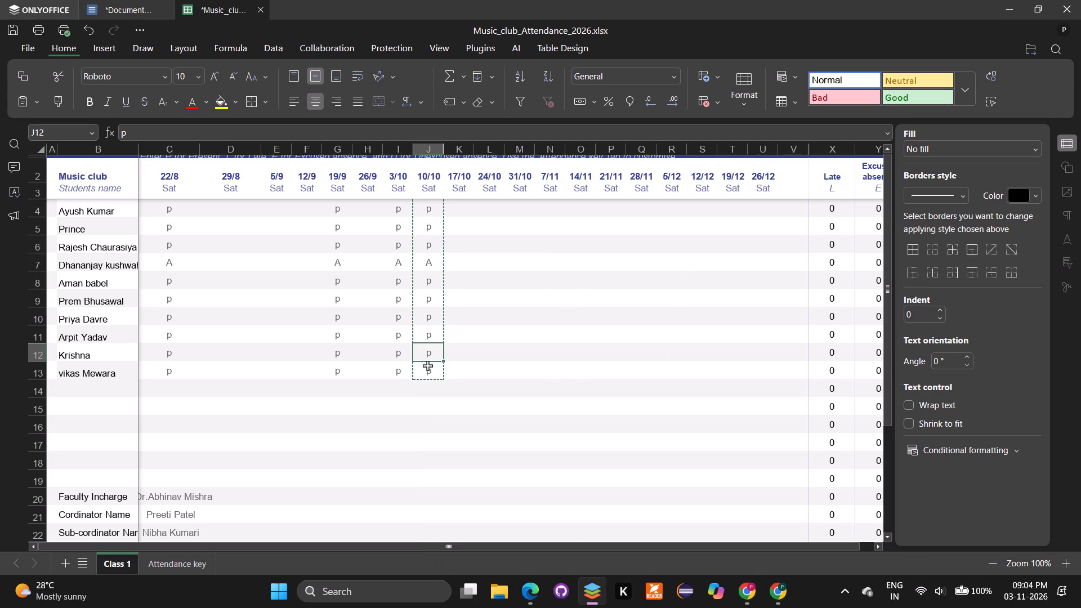
Clear the attendance entries in the 10/10 column for the students in rows 13 up to 9.
left_click(431, 372)
key("BackSpace")
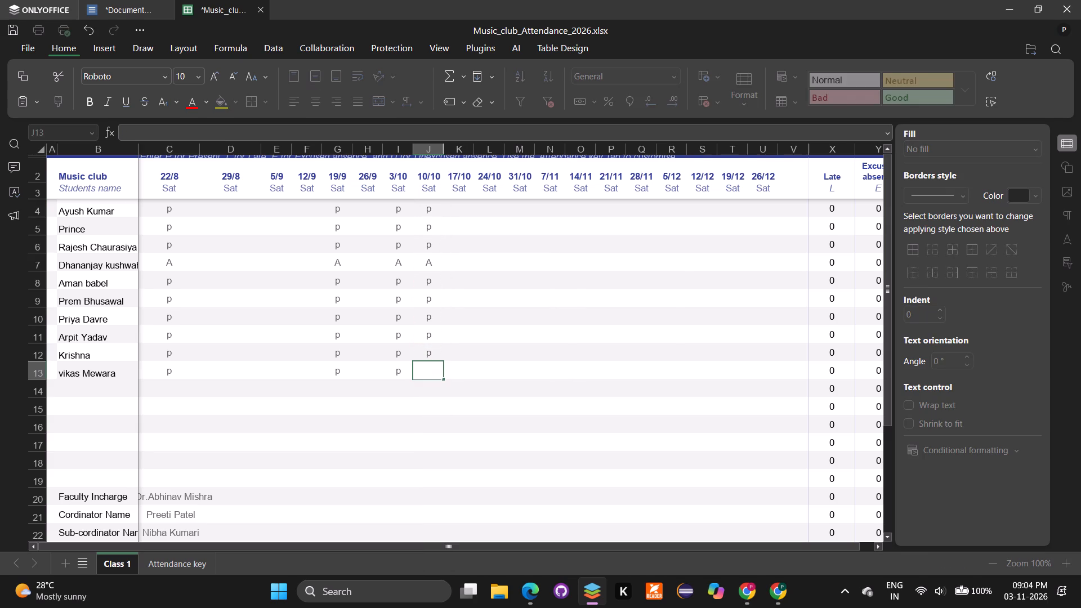
left_click(434, 355)
key("BackSpace")
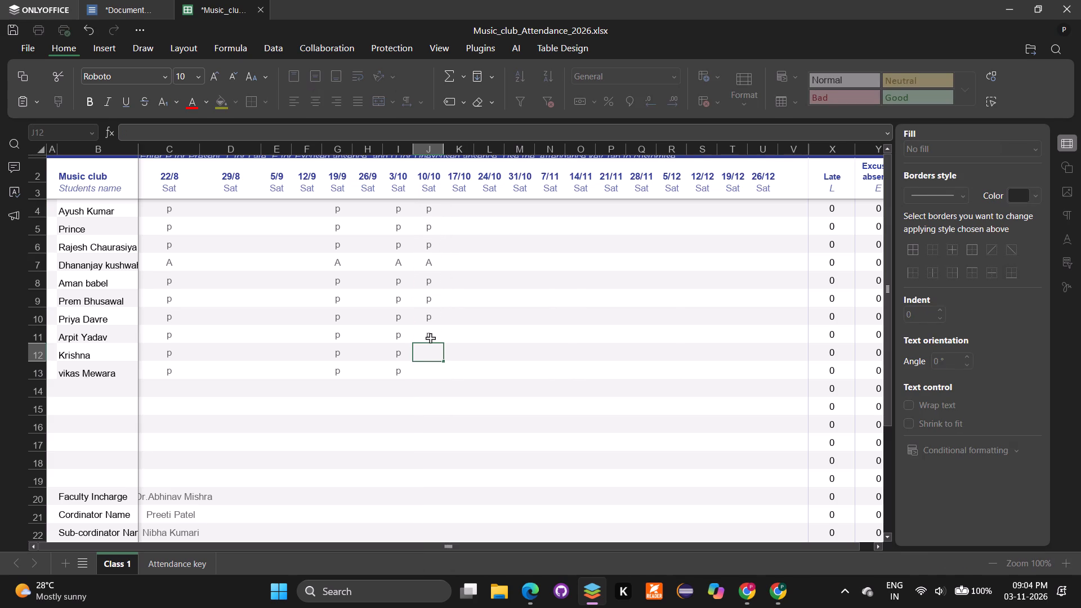
left_click(430, 338)
key("BackSpace")
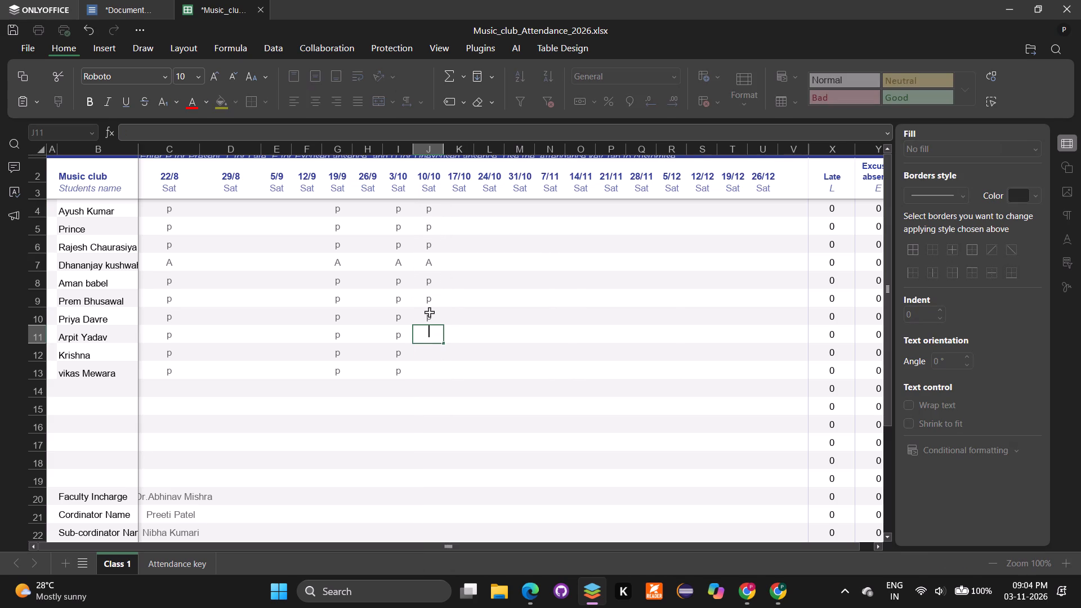
left_click(429, 317)
key("BackSpace")
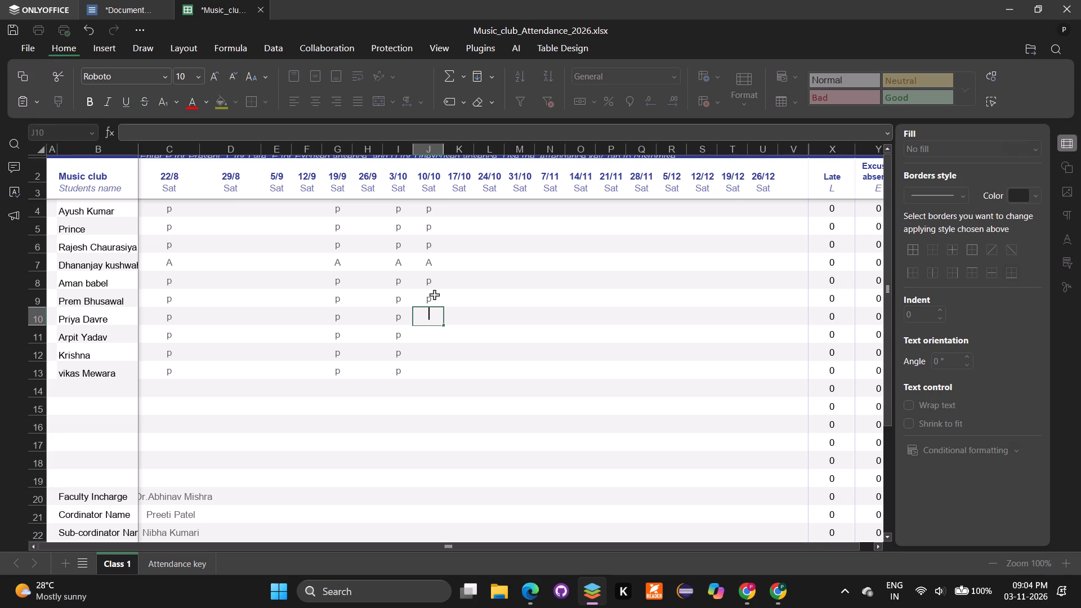
left_click(434, 294)
key("BackSpace")
Clear the attendance entries in the 10/10 column for the students in rows 8 up to 4.
left_click(430, 283)
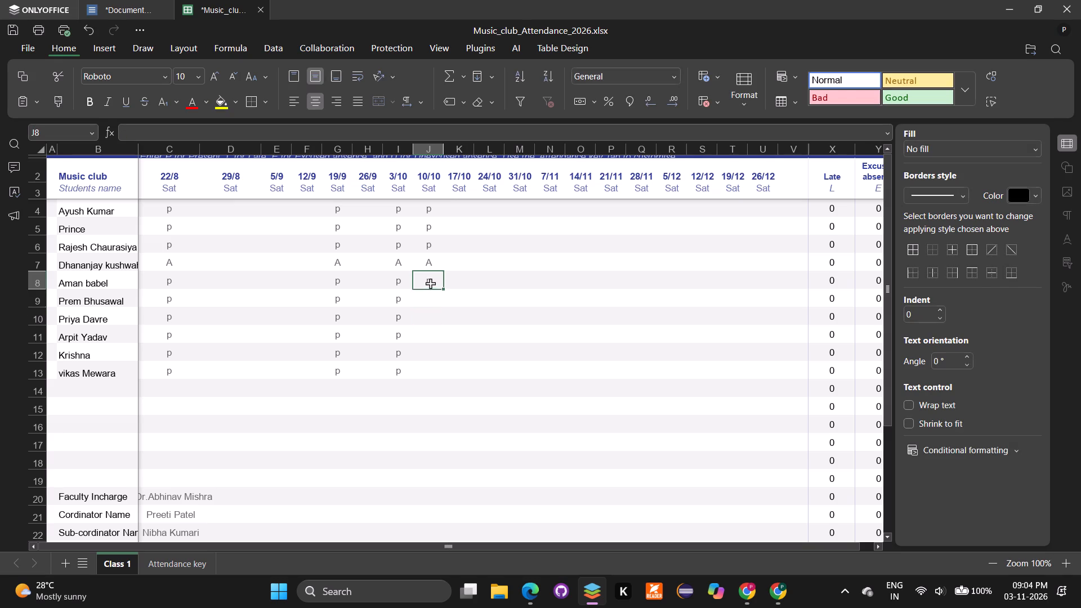
key("BackSpace")
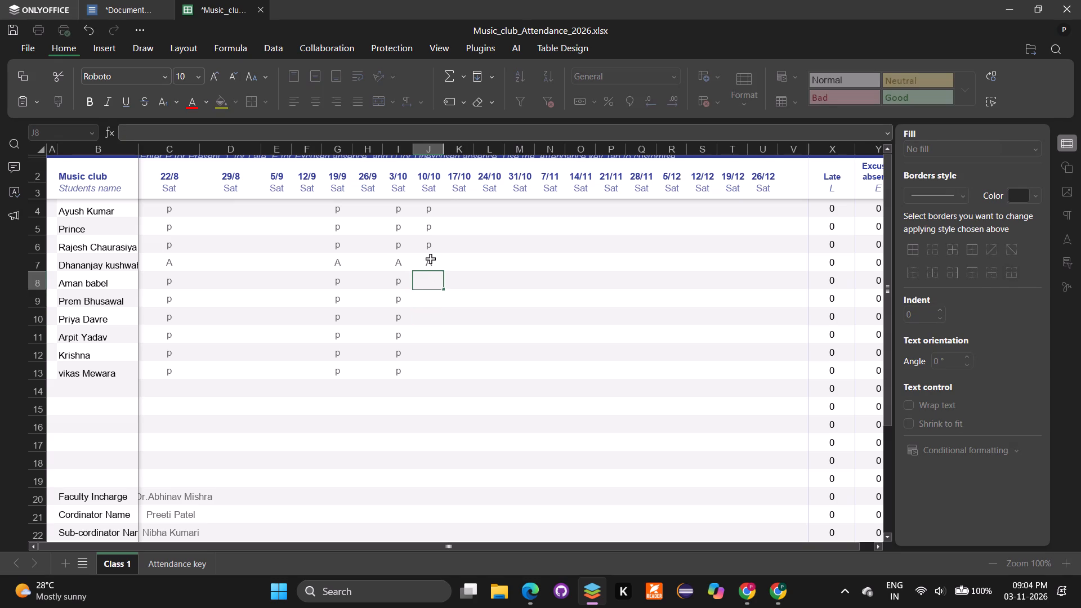
left_click(430, 258)
key("BackSpace")
left_click(426, 238)
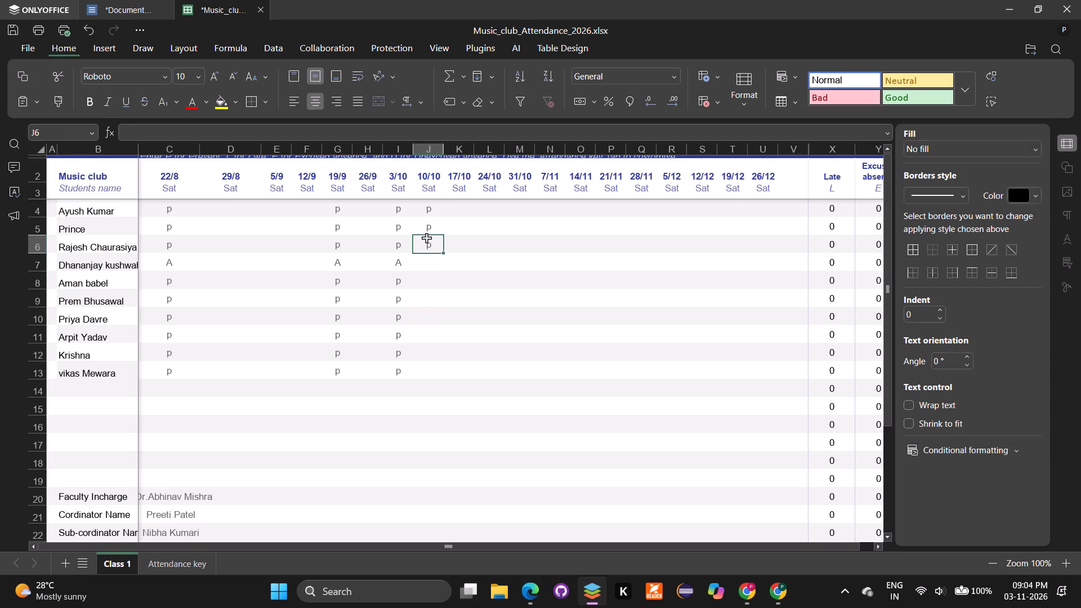
key("BackSpace")
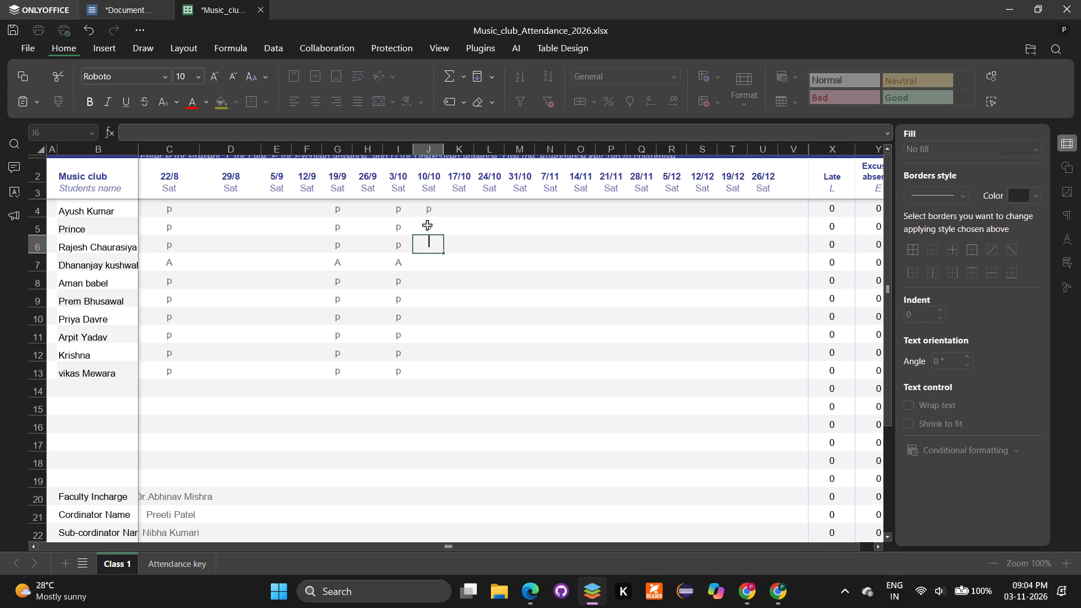
left_click(427, 225)
key("BackSpace")
left_click(427, 202)
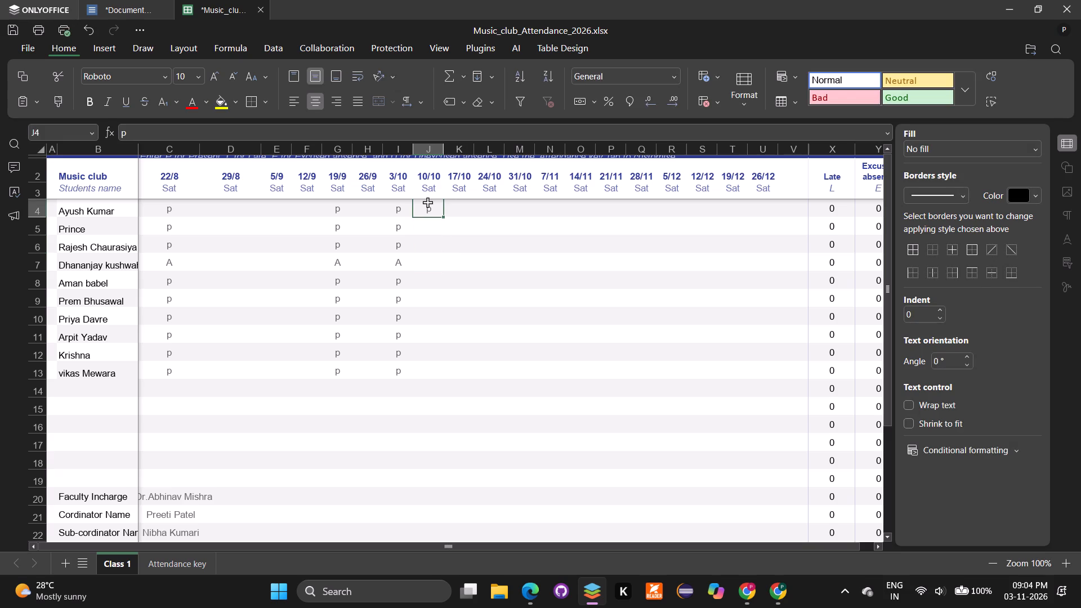
key("BackSpace")
In the 17/10 column, enter attendance P for the students in rows 4 to 6 and A for row 7.
left_click(457, 212)
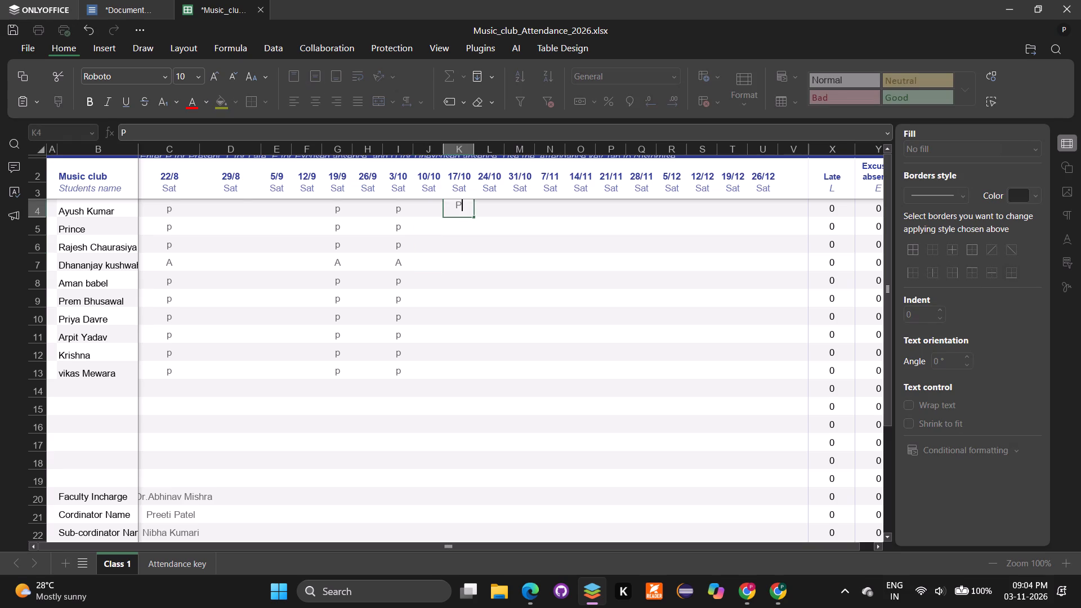
key("Return")
key("p")
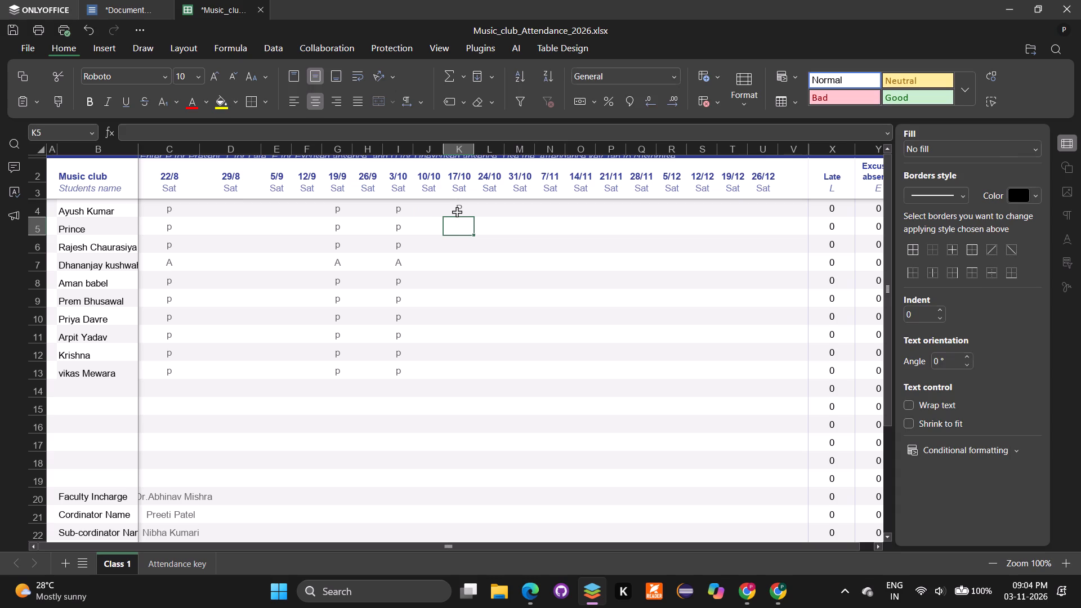
key("Return")
key("p")
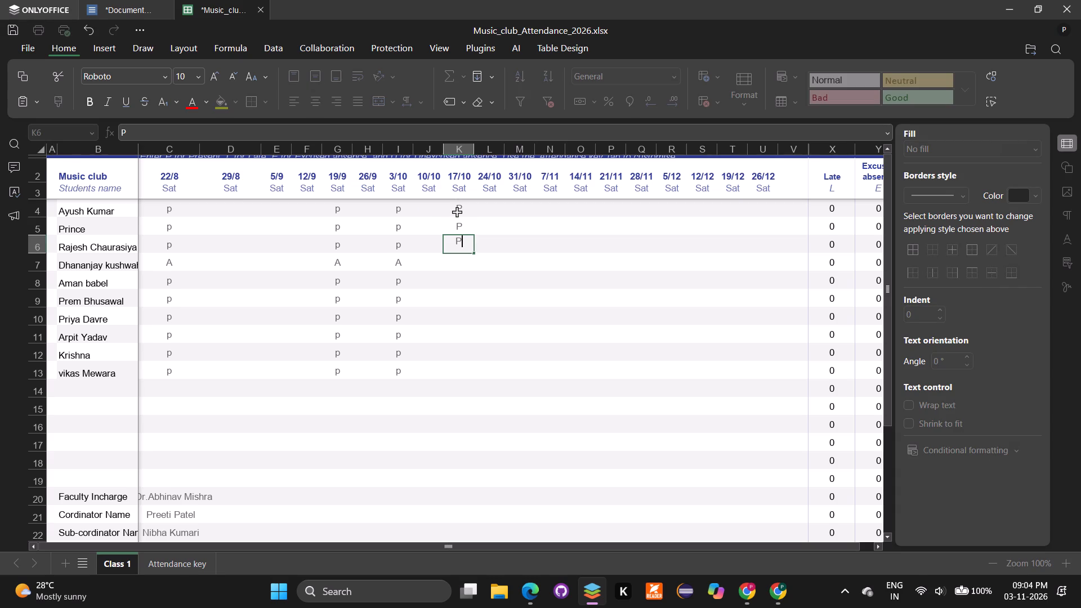
key("Return")
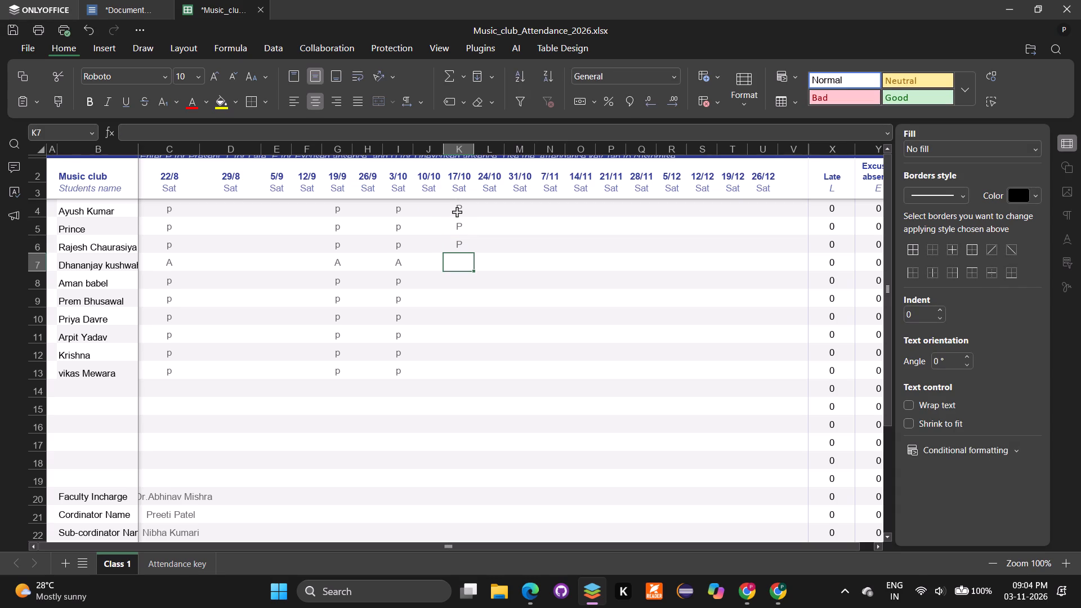
key("a")
key("Return")
Enter attendance P in the 17/10 column for the students in rows 8 to 13.
key("Return")
key("p")
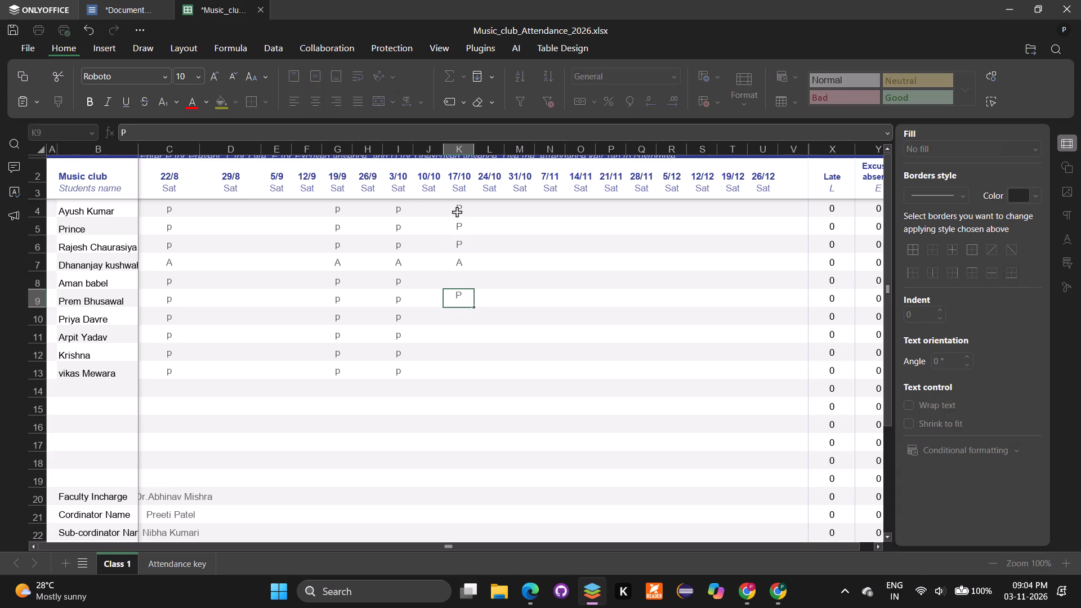
key("Up")
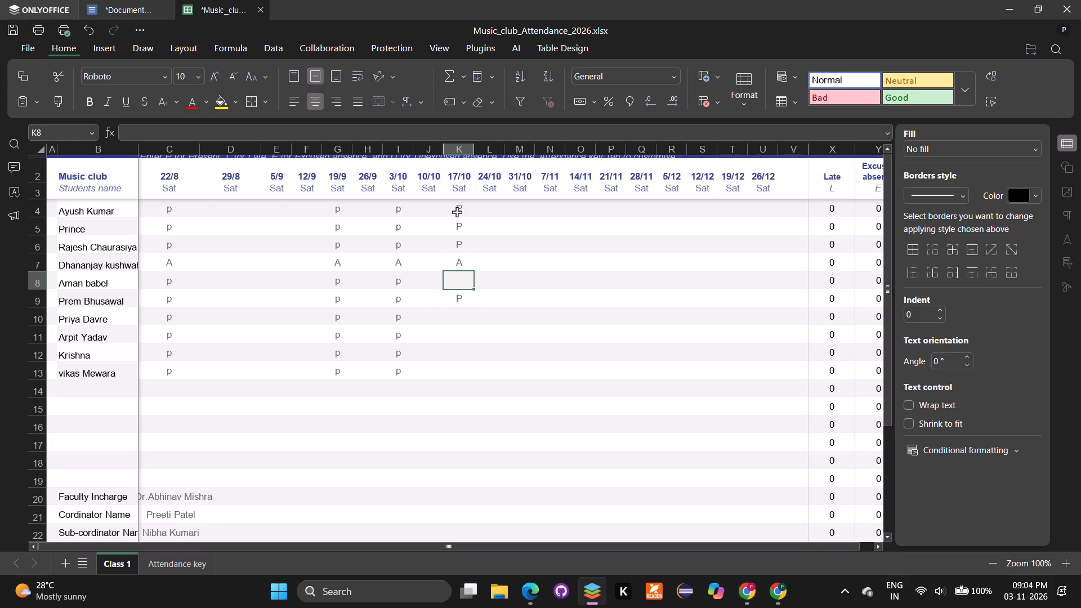
key("p")
key("Return")
key("Return")
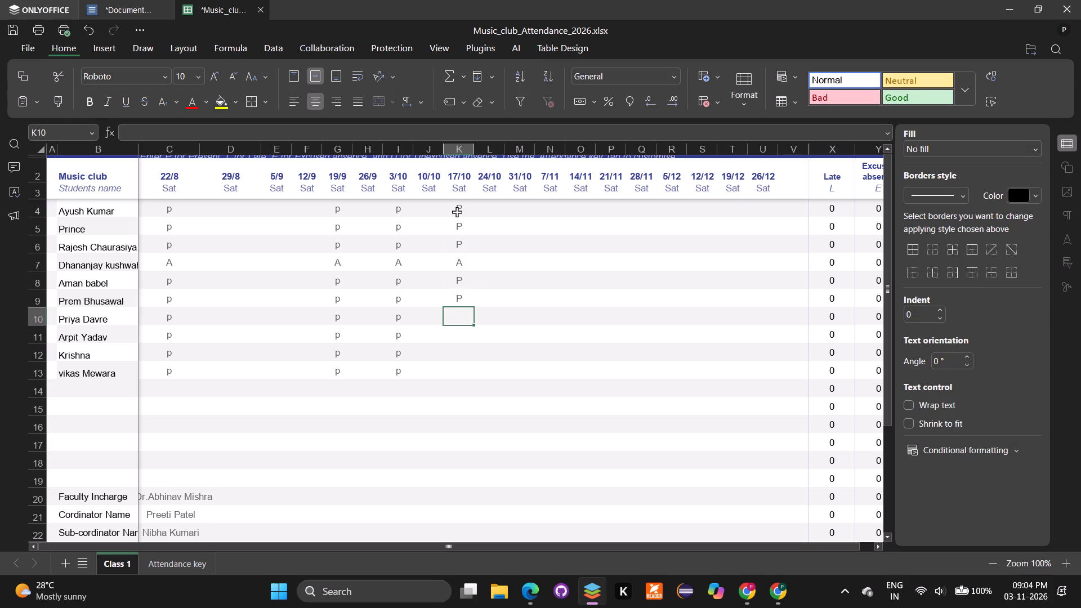
key("p")
key("Return")
key("p")
key("Return")
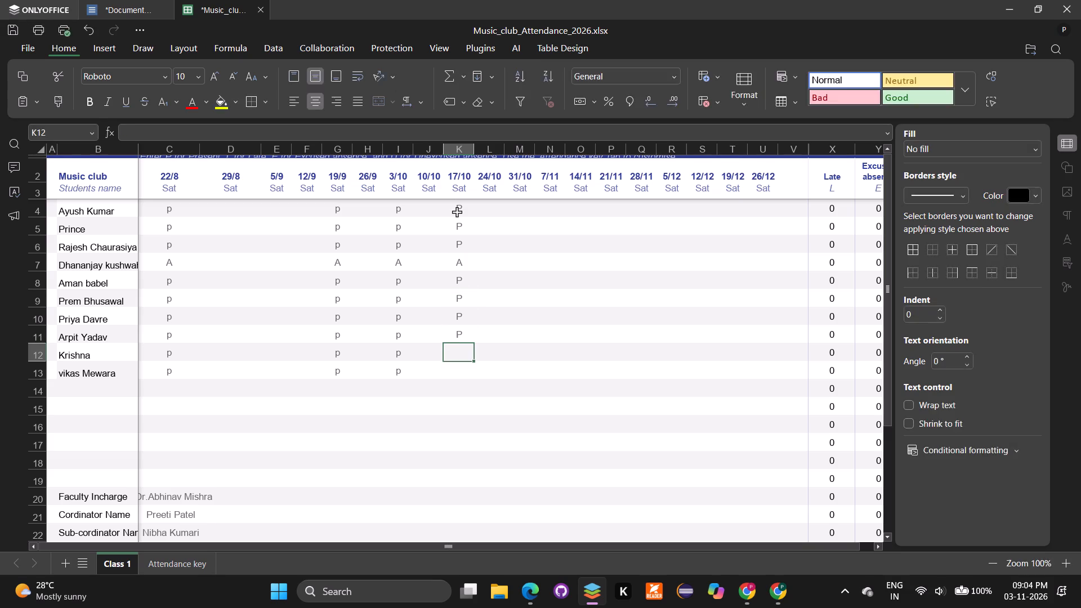
key("p")
key("Return")
key("p")
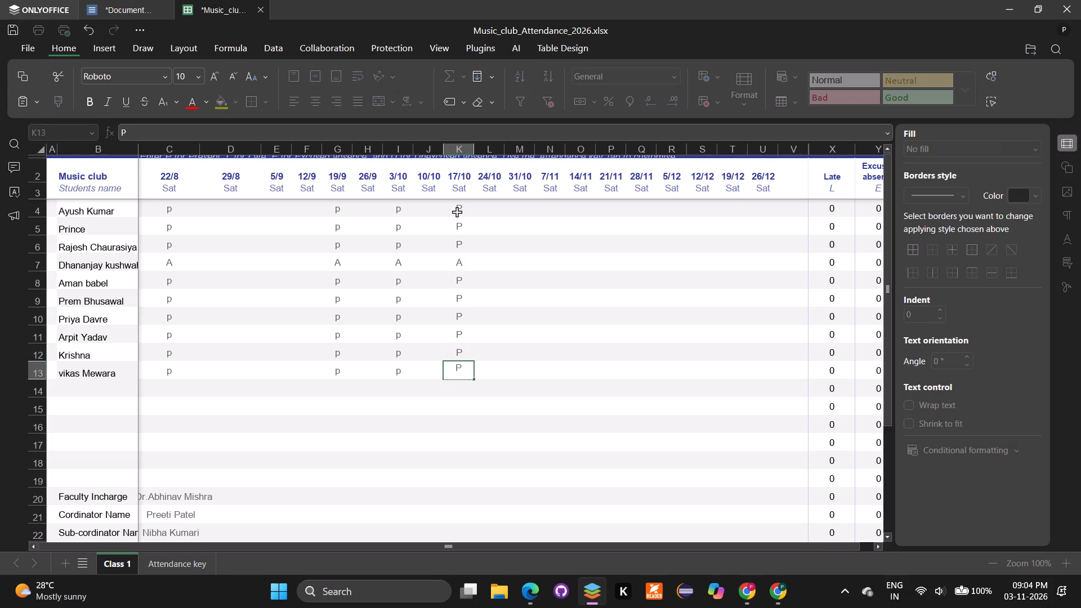
left_click(522, 206)
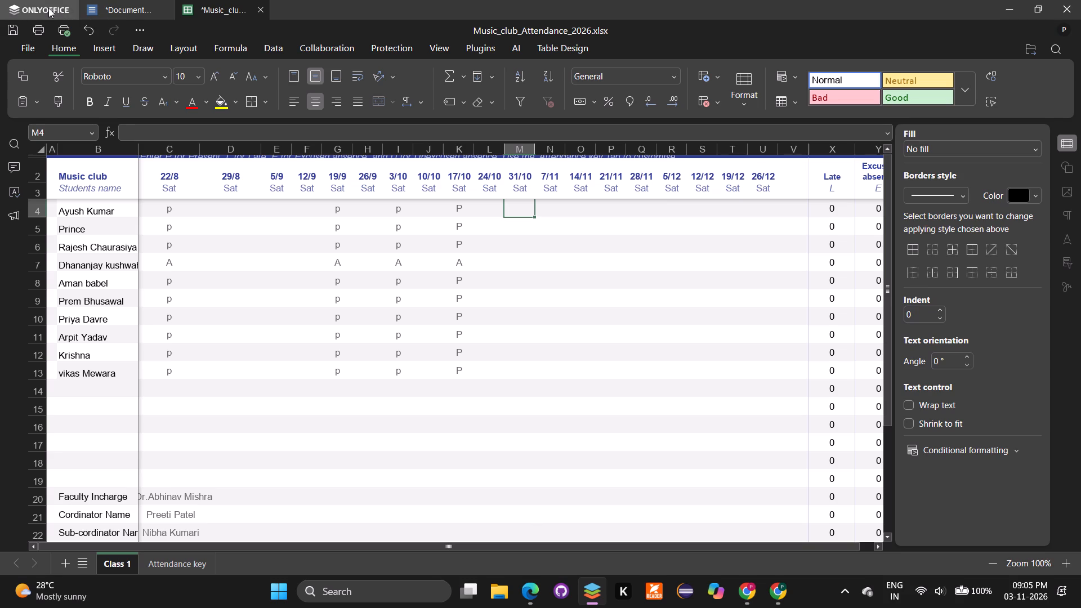
Save the updated attendance spreadsheet.
left_click(15, 33)
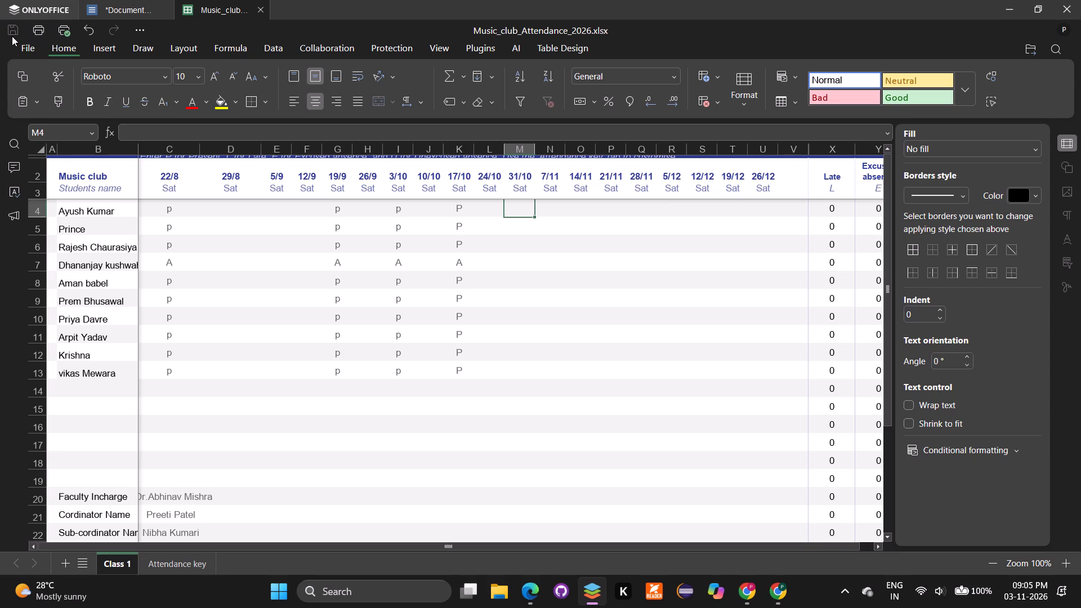
left_click(11, 33)
left_click(321, 1)
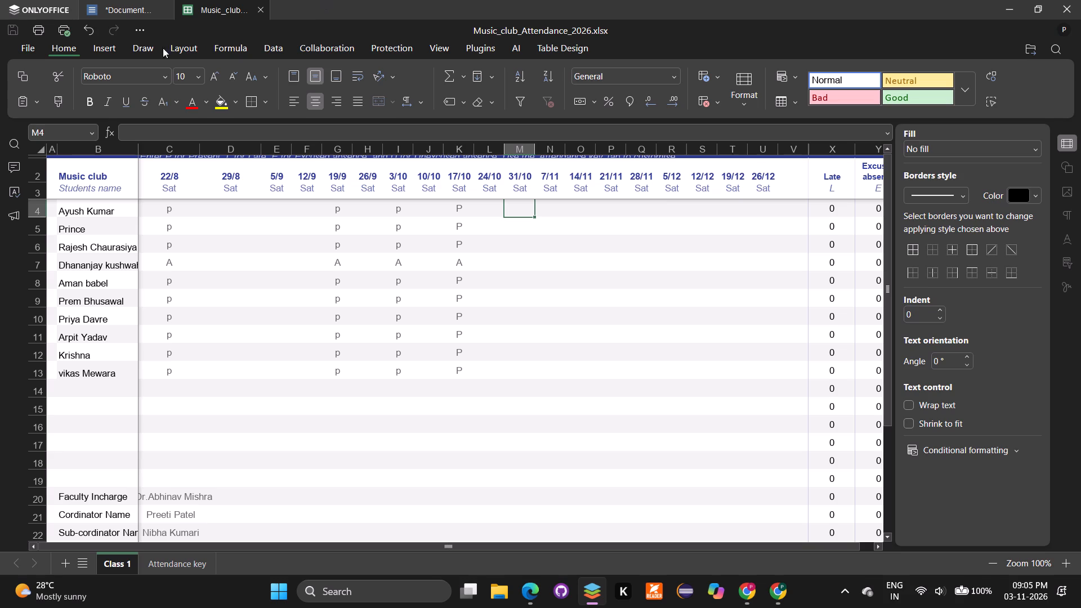
Remove the Save command from the quick access commands.
left_click(139, 26)
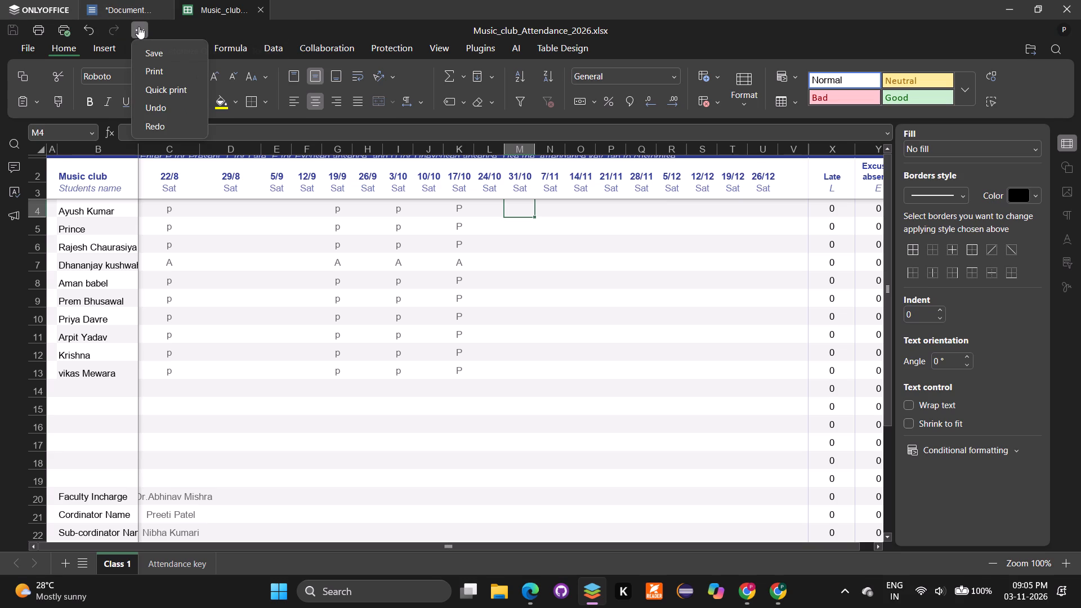
left_click(146, 51)
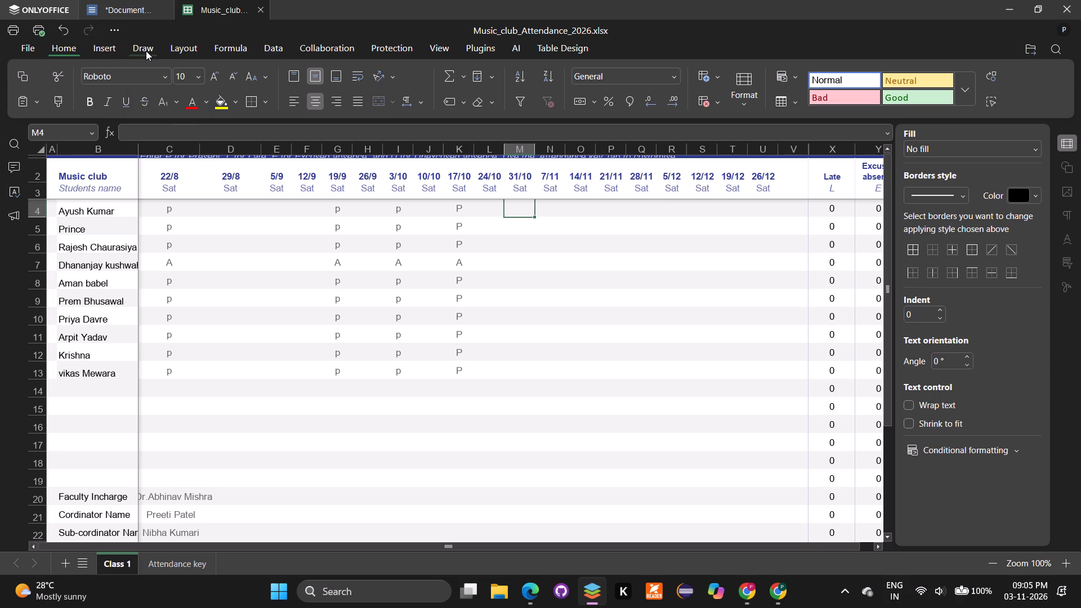
Open the print settings and preview for the attendance spreadsheet.
left_click(11, 33)
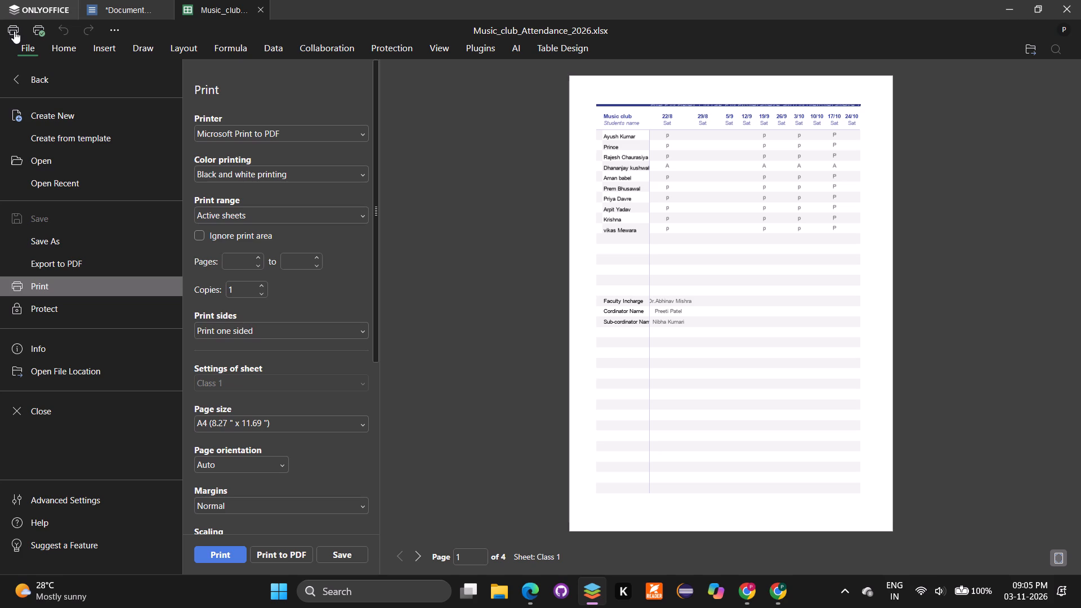
Go to the application's start page and look through the recent files.
left_click(61, 0)
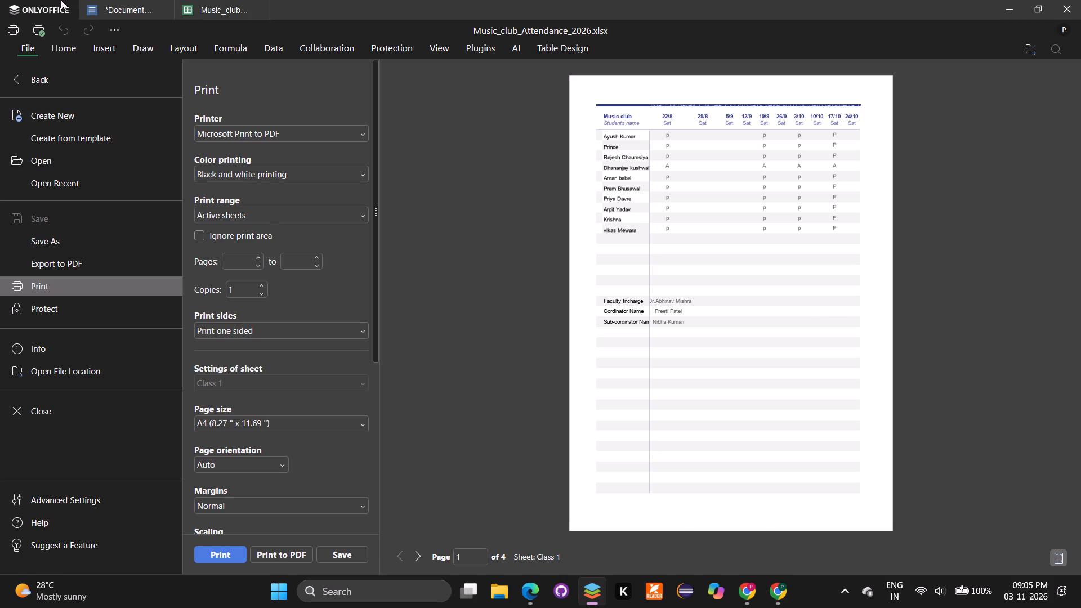
scroll(347, 337, "up", 5)
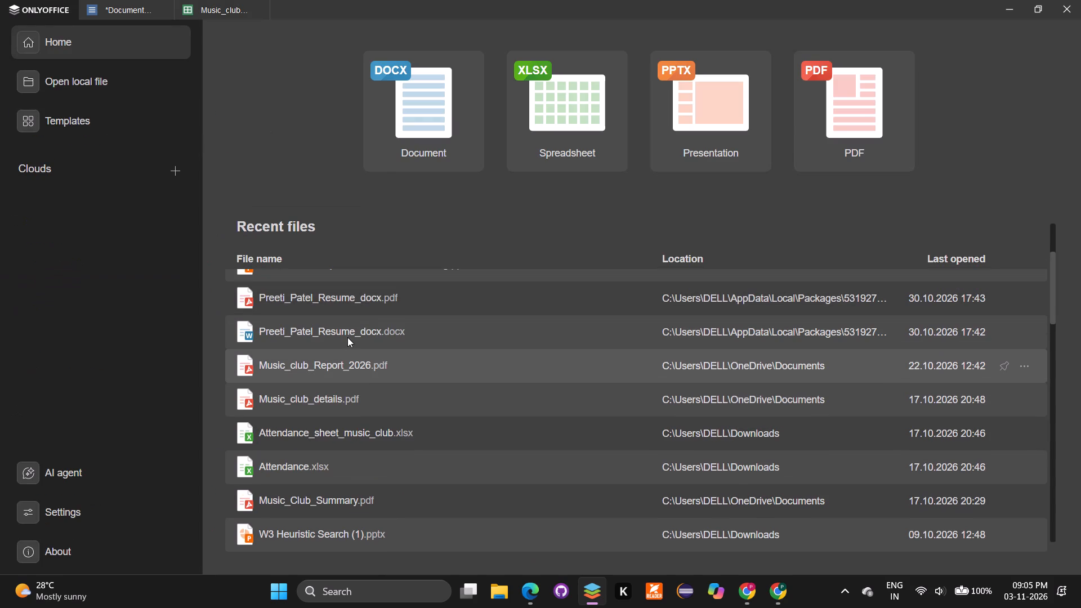
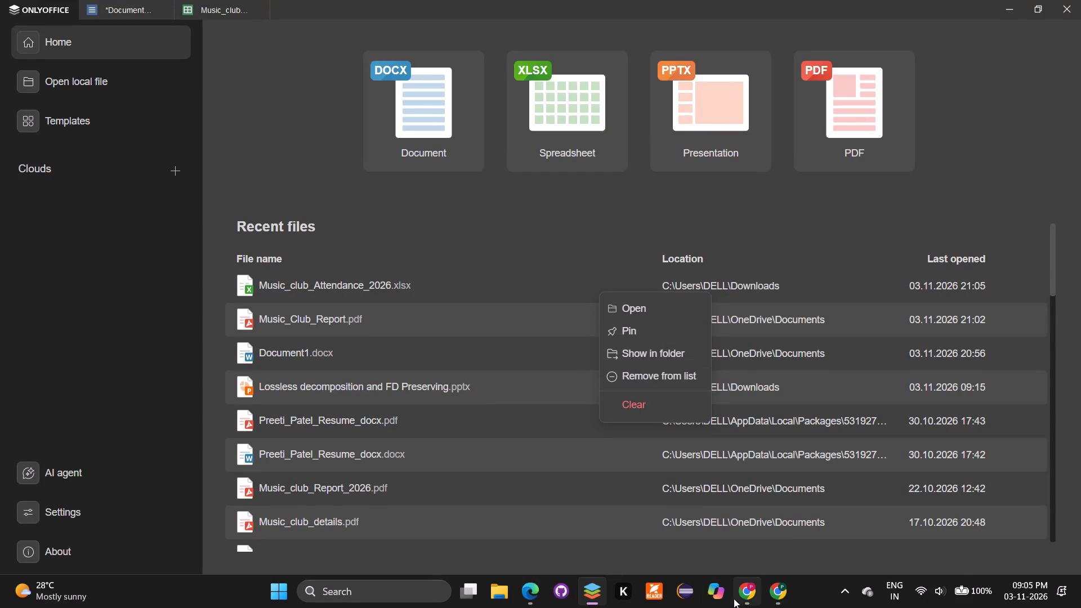
Switch to the Gmail message in Chrome and open the linked form for submitting club event reports and attendance.
left_click(770, 593)
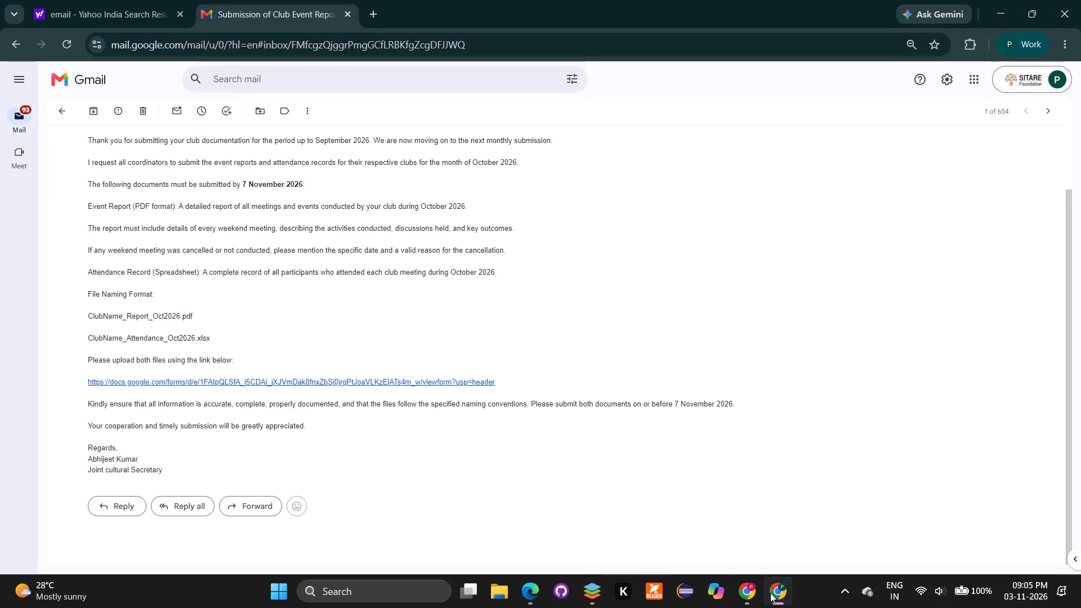
left_click(403, 378)
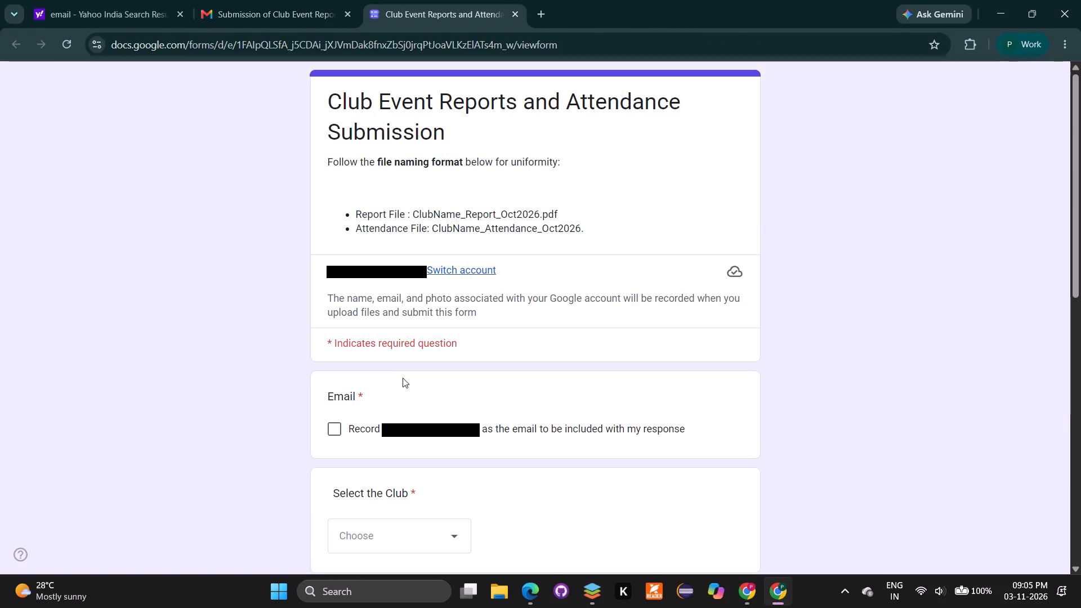
Opt to record the account email with the form response and select Music Club as the club.
left_click(343, 424)
scroll(343, 424, "down", 2)
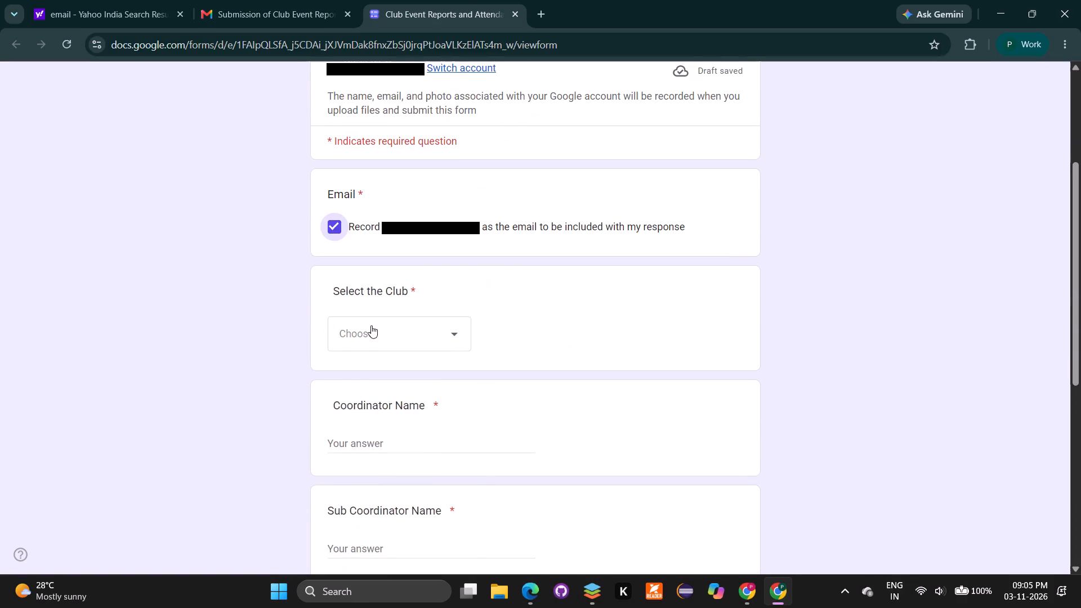
left_click(371, 325)
left_click(376, 359)
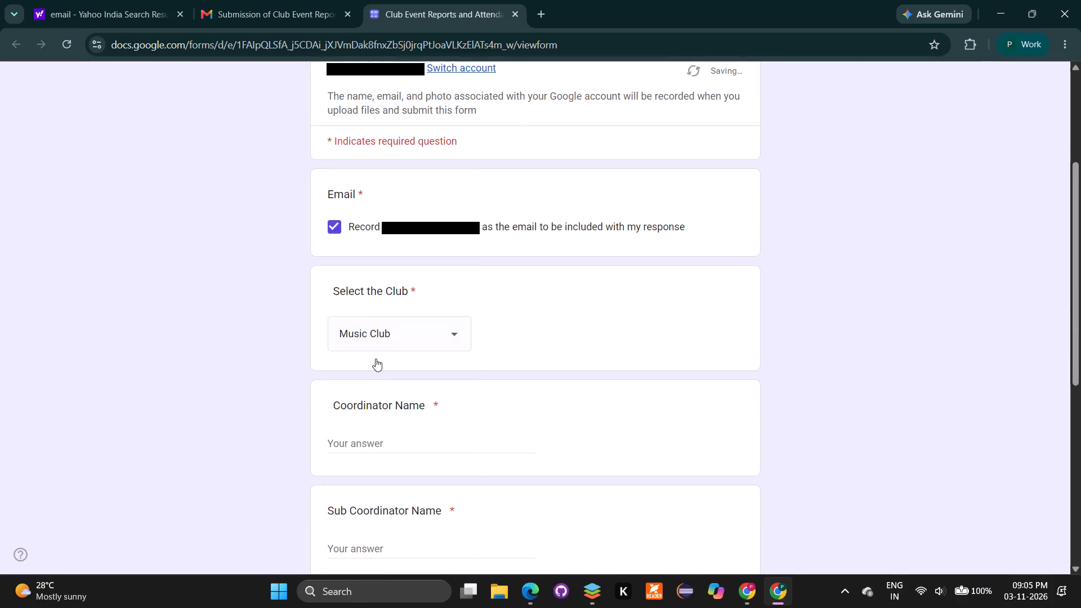
Enter the coordinator's name in the Coordinator Name field of the form.
left_click(368, 435)
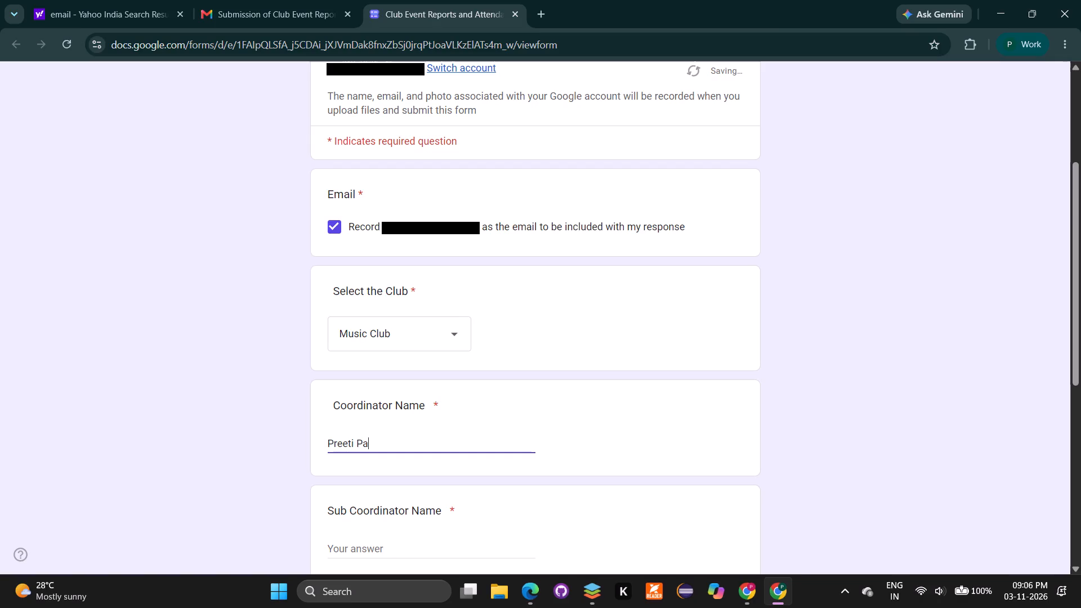
Fill in the Coordinator Name and Sub Coordinator Name answers with the two coordinators' names.
scroll(368, 435, "down", 1)
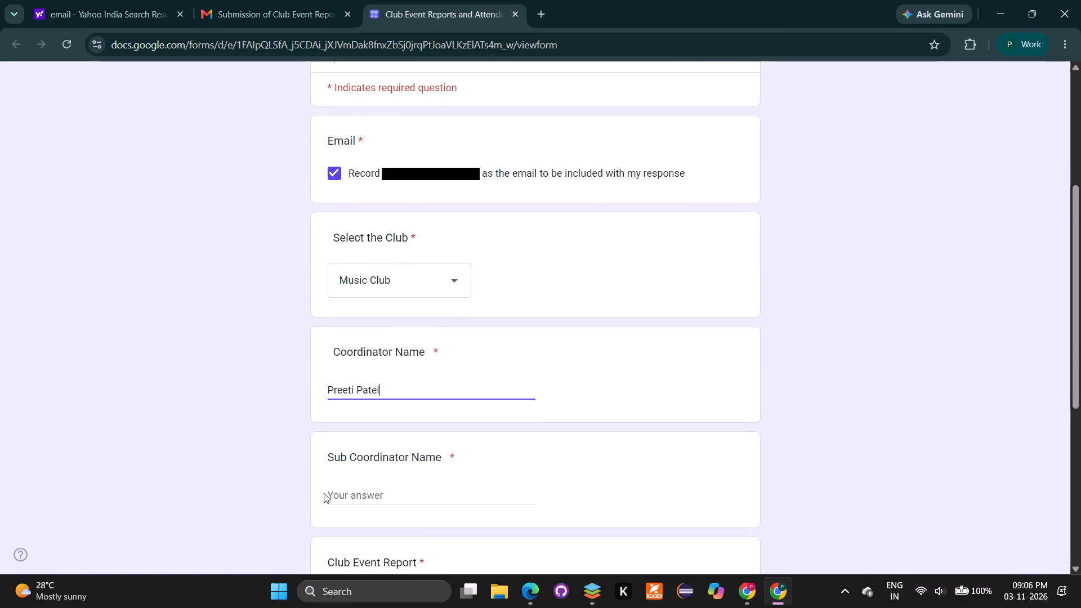
left_click(351, 488)
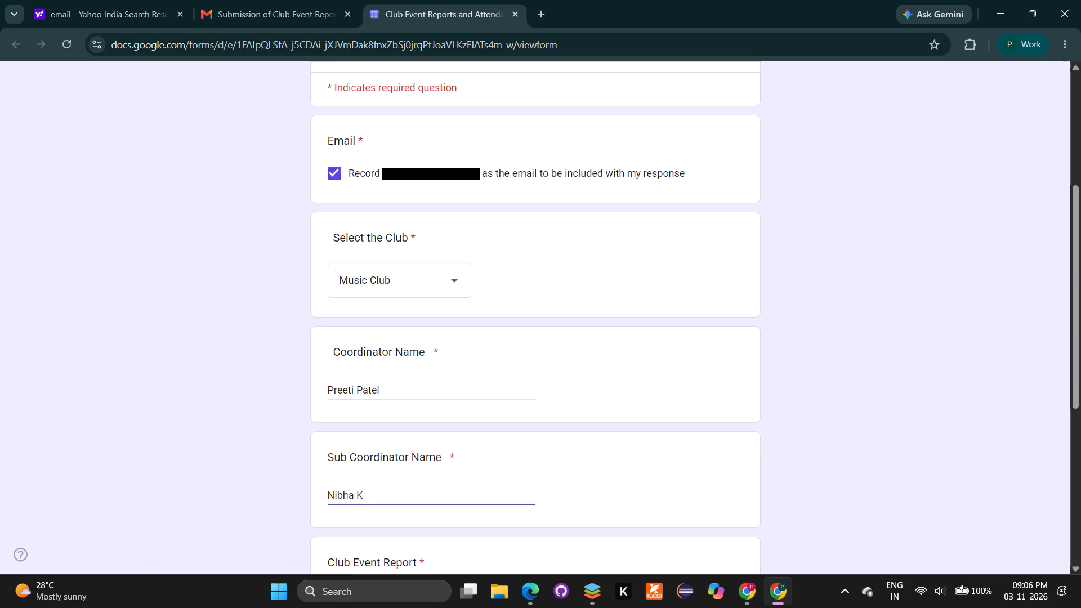
Open the file upload for Club Event Report and look through the Home and Downloads folders for the Music Club report PDF.
scroll(351, 488, "down", 2)
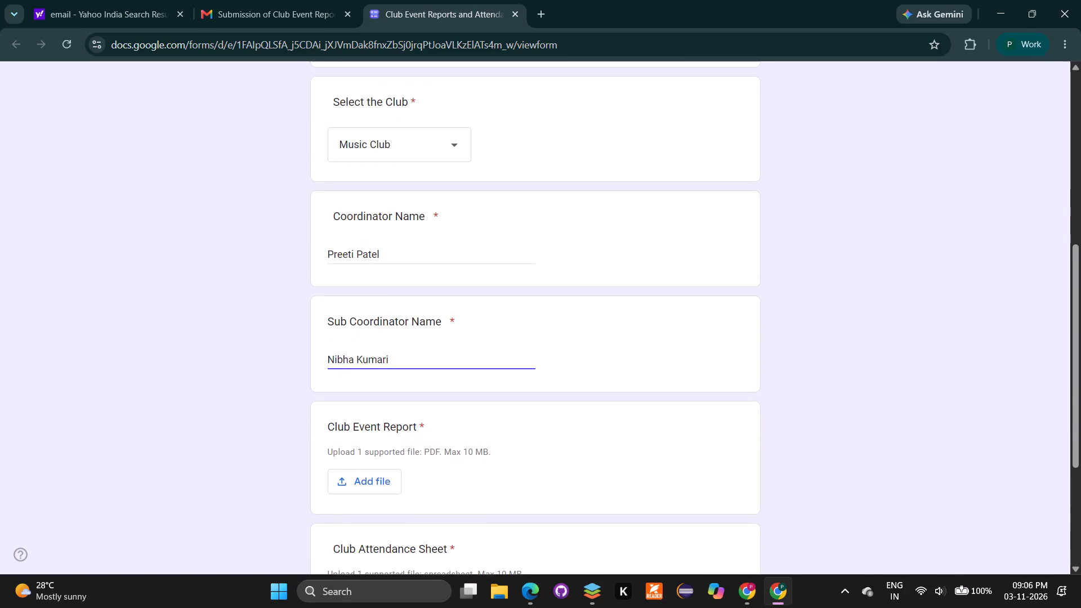
left_click(353, 481)
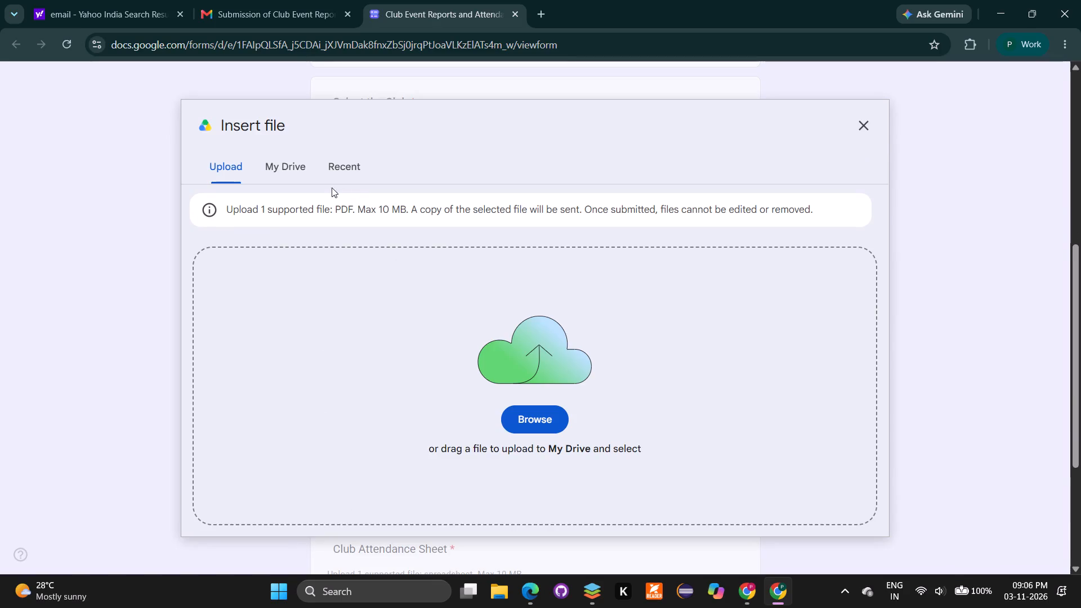
left_click(529, 413)
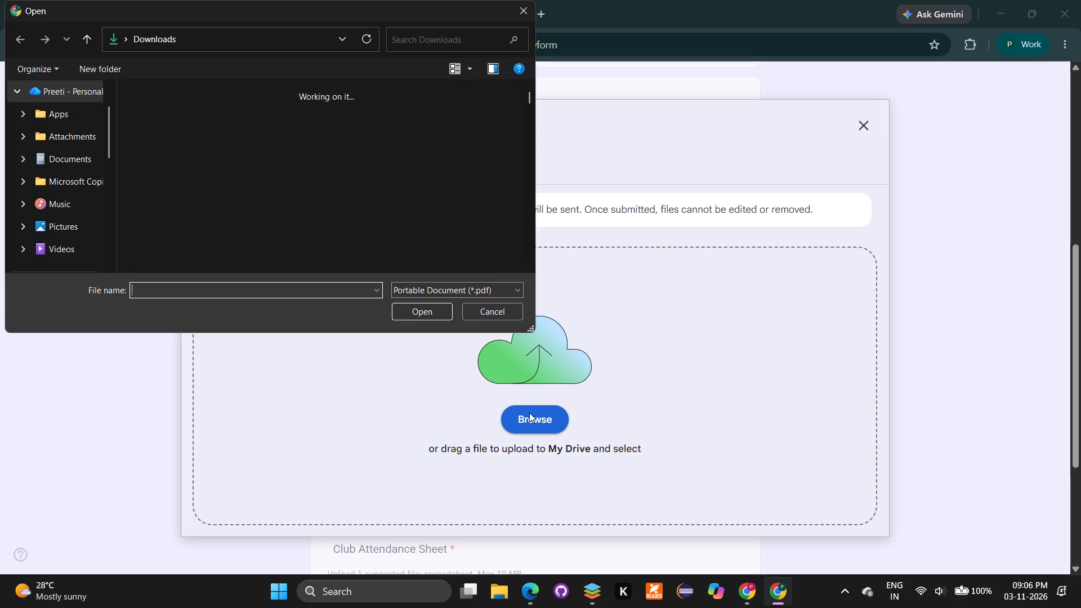
scroll(70, 222, "up", 9)
left_click(65, 99)
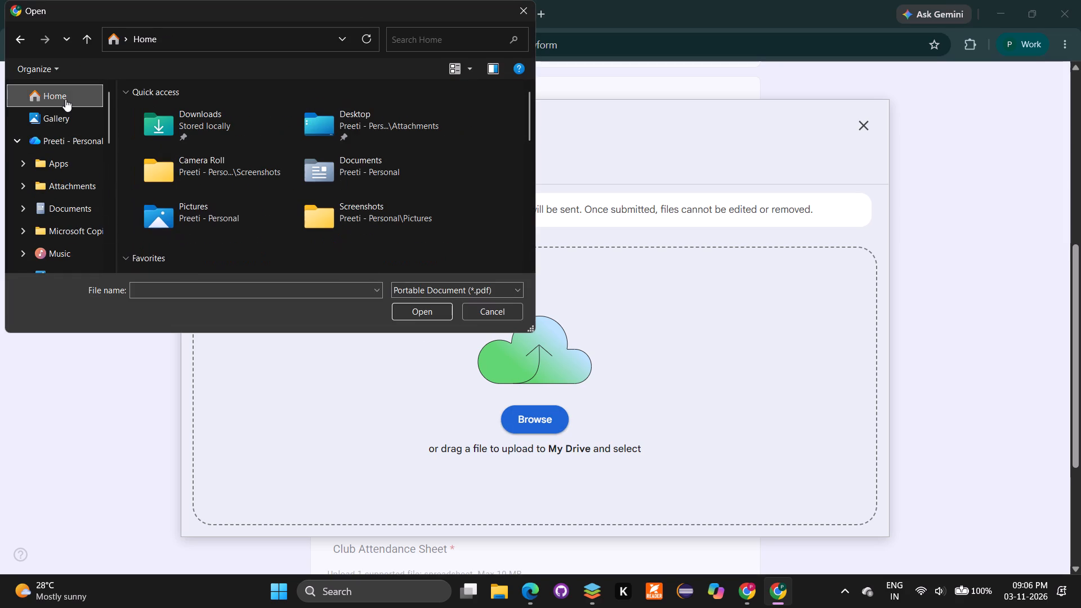
scroll(235, 223, "down", 1)
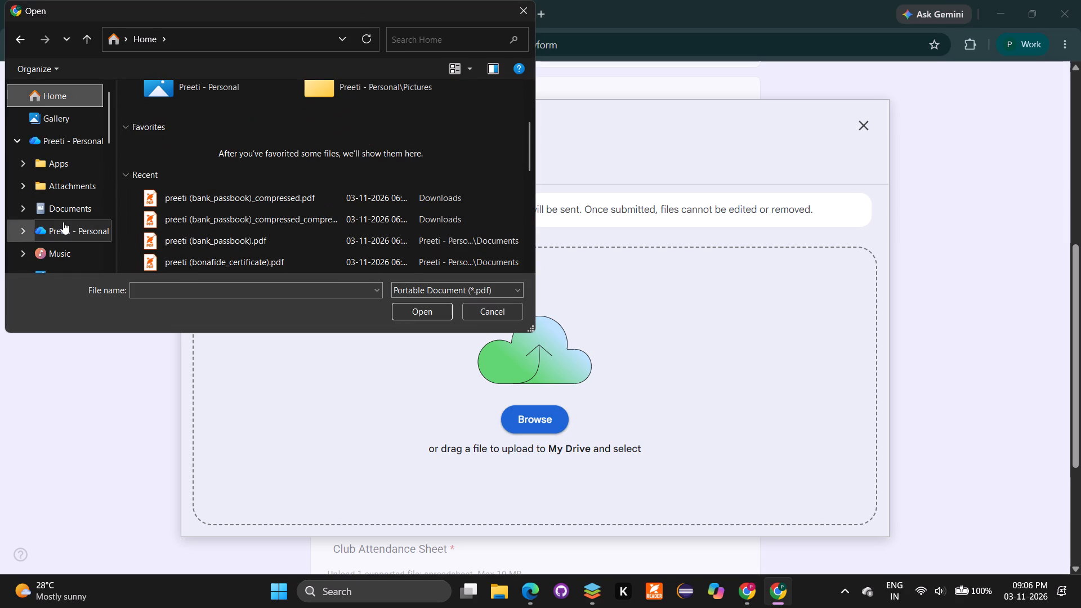
scroll(60, 222, "down", 1)
left_click(61, 203)
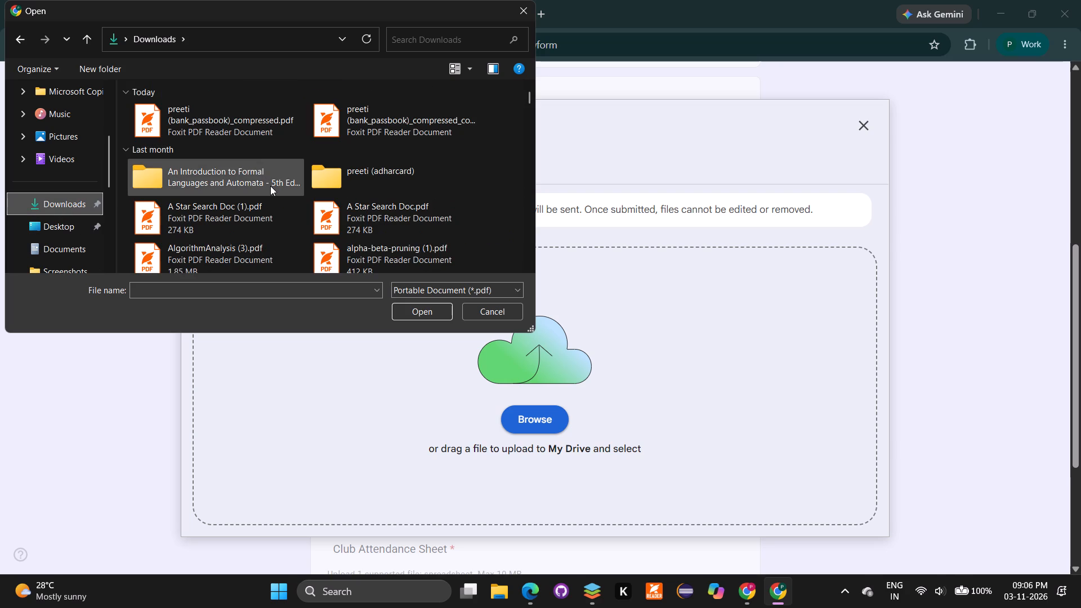
scroll(78, 182, "up", 2)
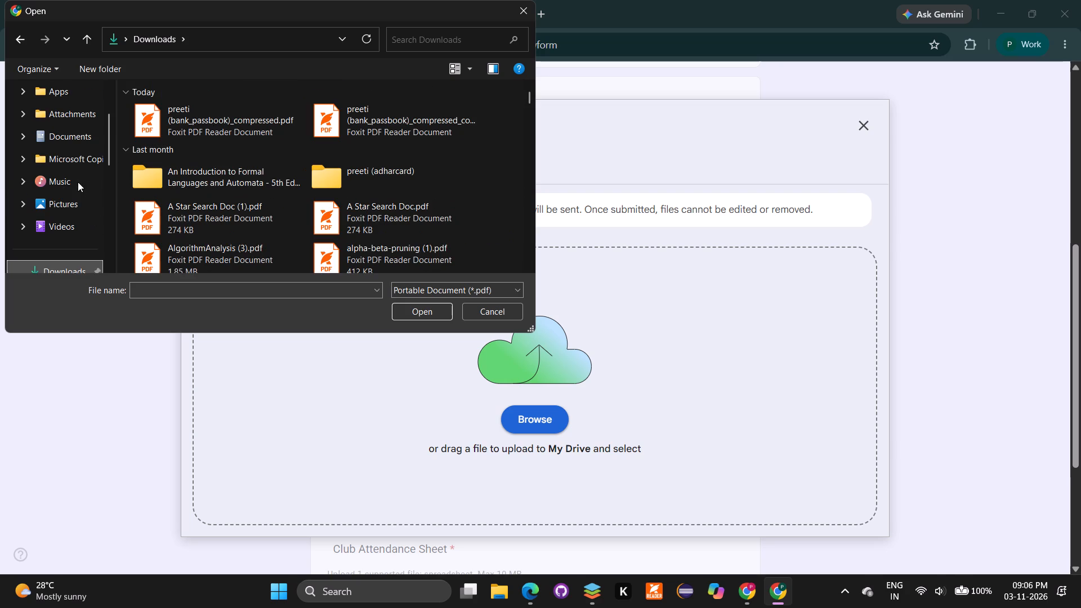
scroll(78, 182, "up", 2)
scroll(78, 182, "down", 2)
scroll(78, 182, "up", 4)
left_click(60, 94)
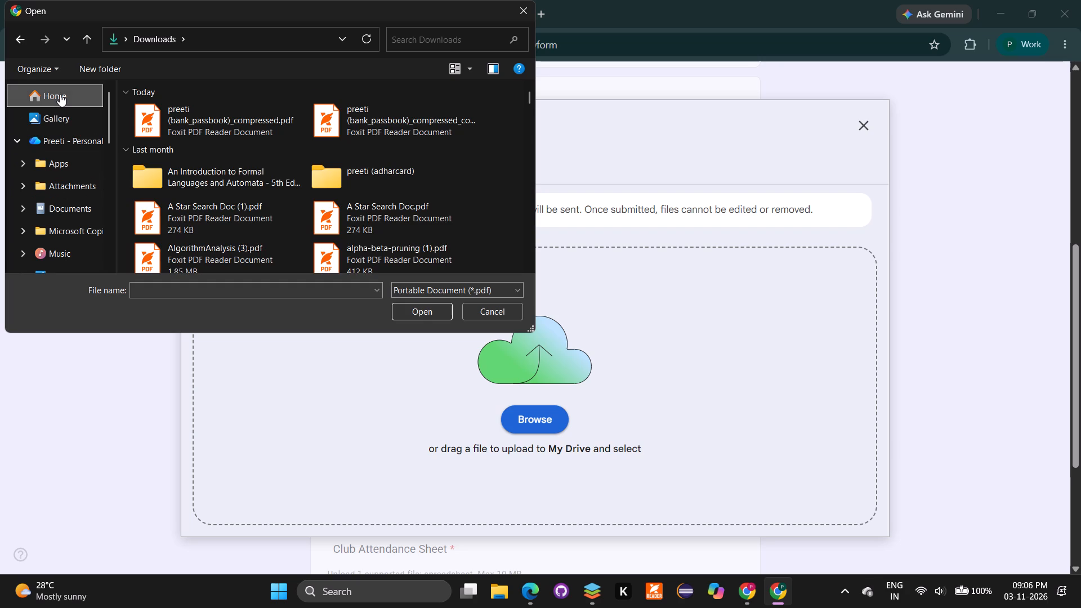
scroll(193, 187, "down", 1)
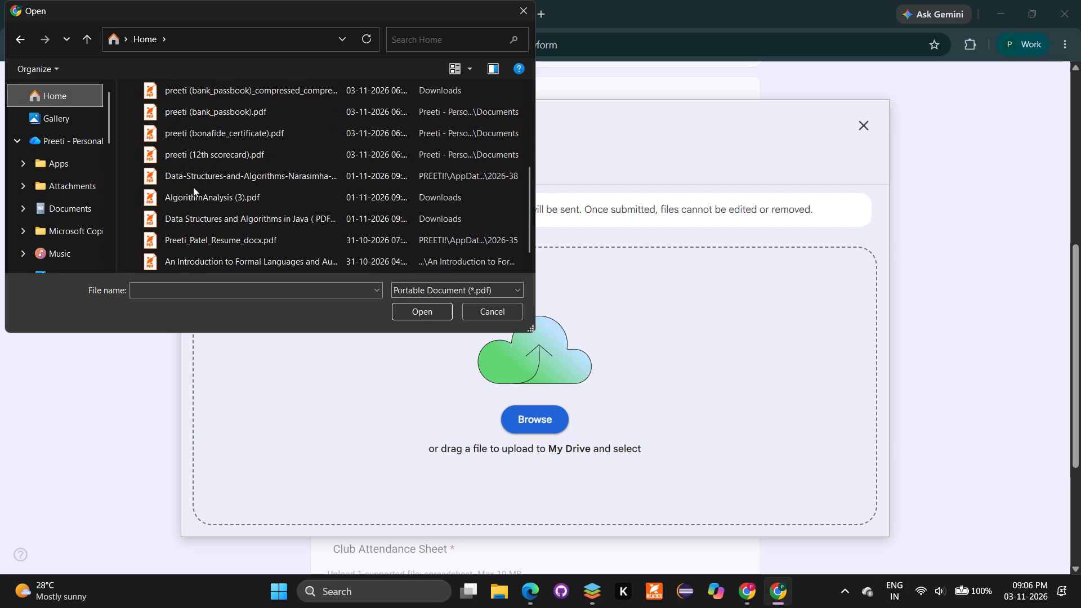
scroll(193, 187, "down", 1)
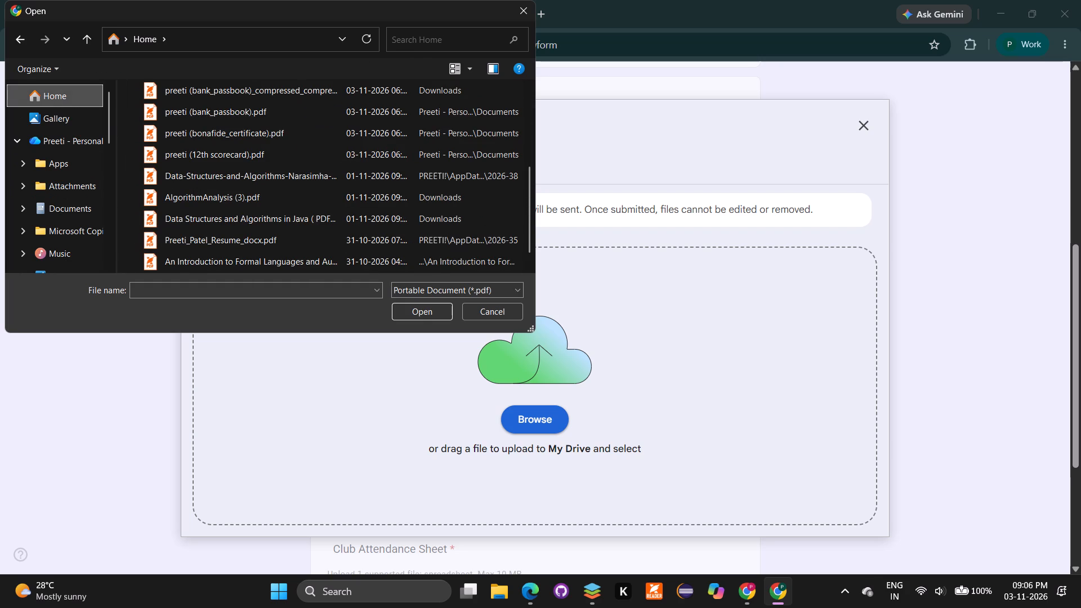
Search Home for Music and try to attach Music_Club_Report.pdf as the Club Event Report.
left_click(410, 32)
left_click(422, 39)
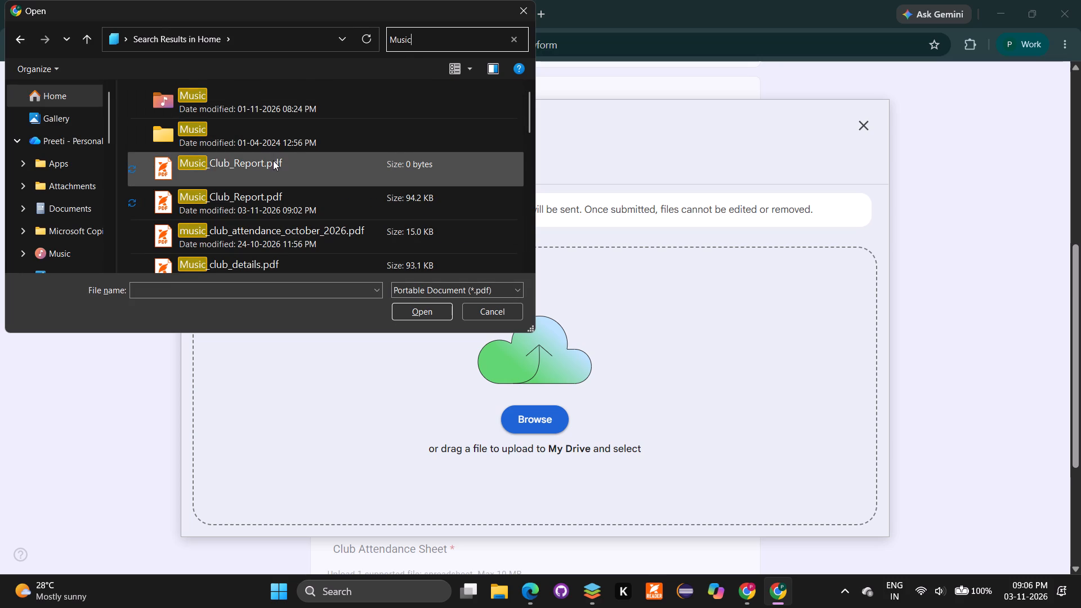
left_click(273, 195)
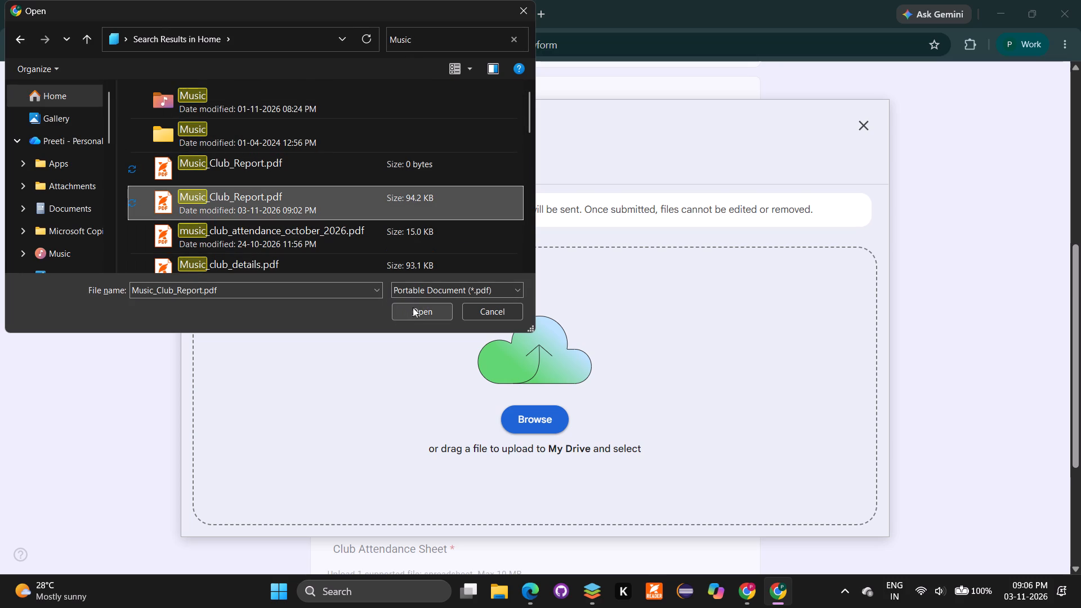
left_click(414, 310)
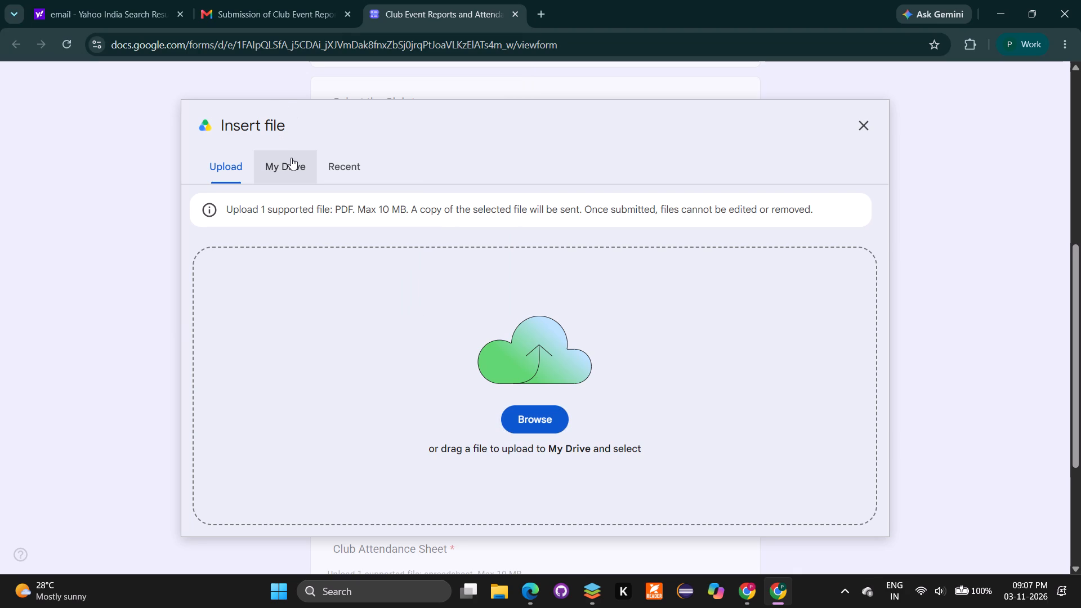
Attach Music_Club_Report.pdf from the Documents folder as the Club Event Report and close the file browser.
left_click(527, 418)
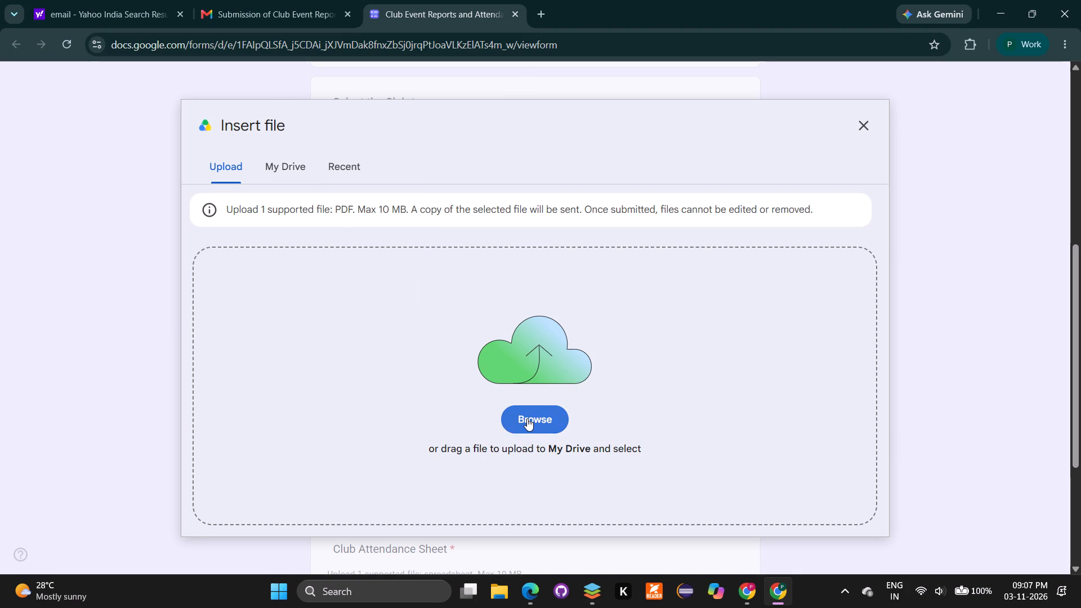
scroll(129, 208, "down", 6)
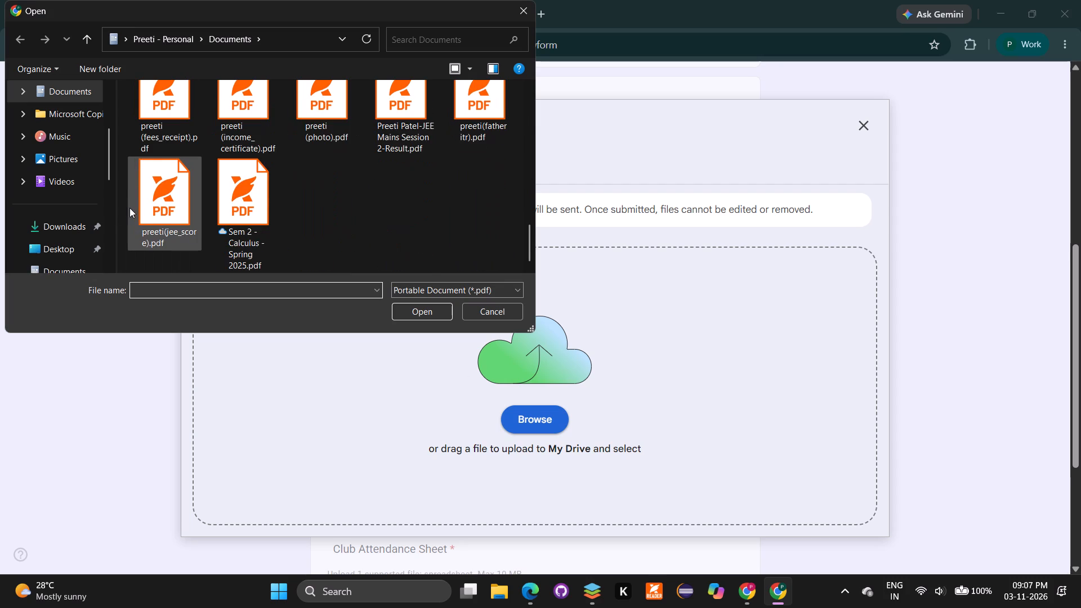
scroll(129, 208, "up", 2)
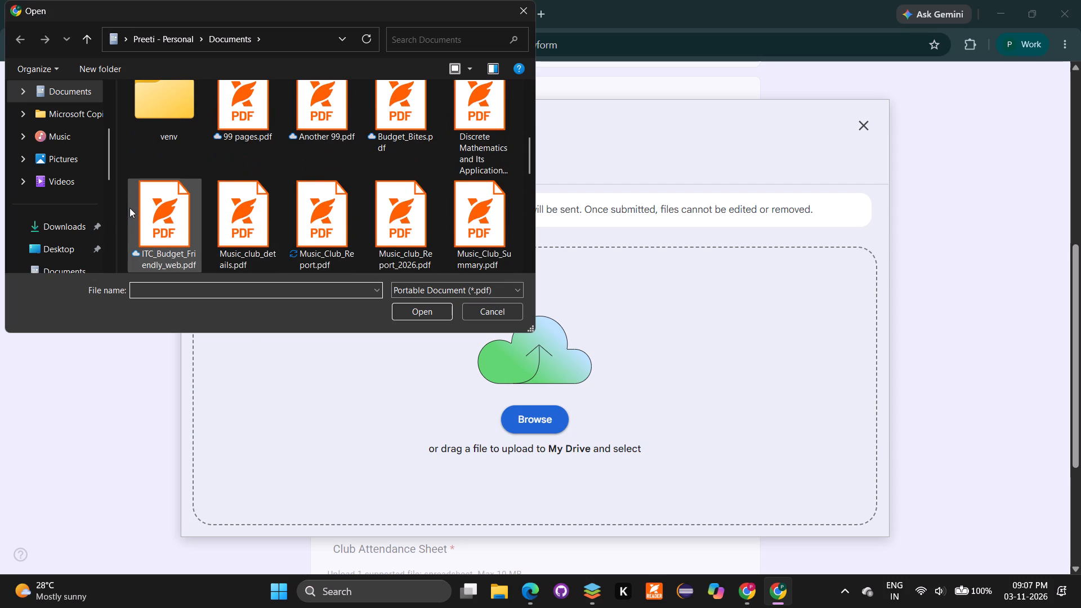
scroll(129, 208, "up", 1)
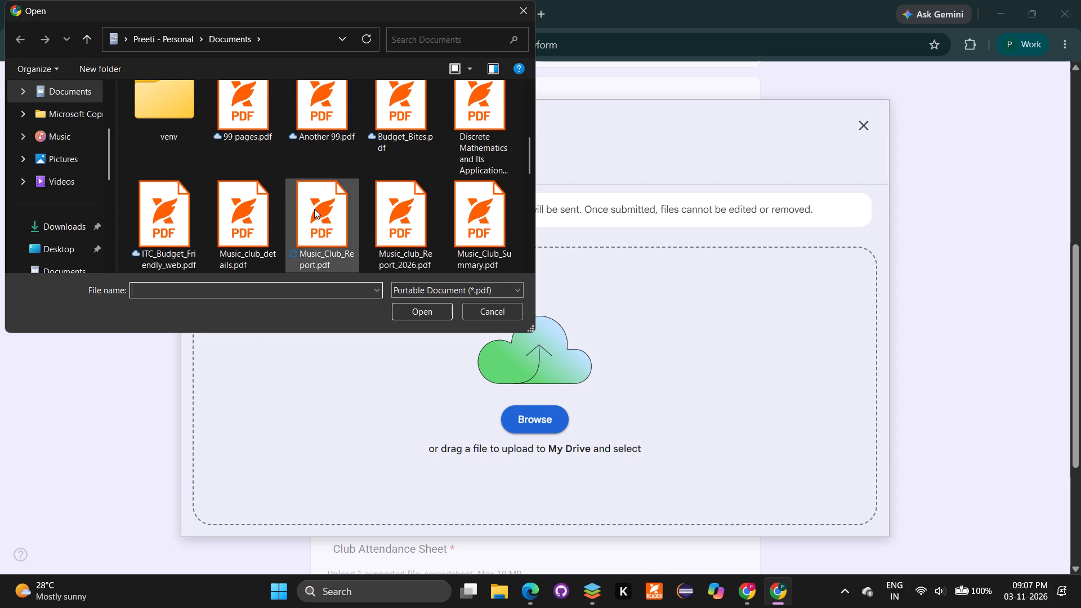
left_click_drag(314, 209, 520, 431)
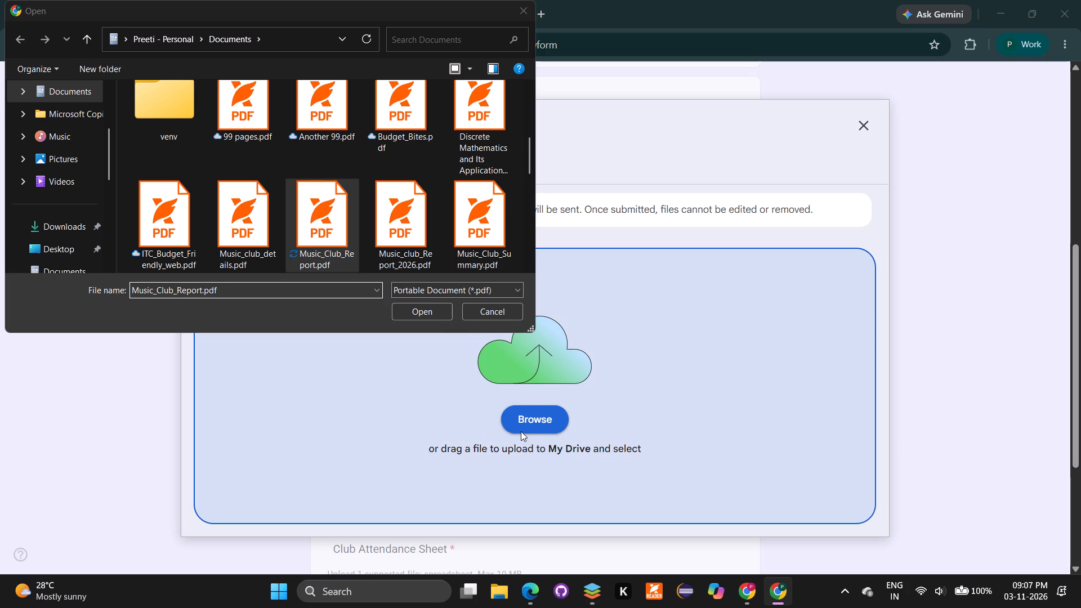
left_click(524, 15)
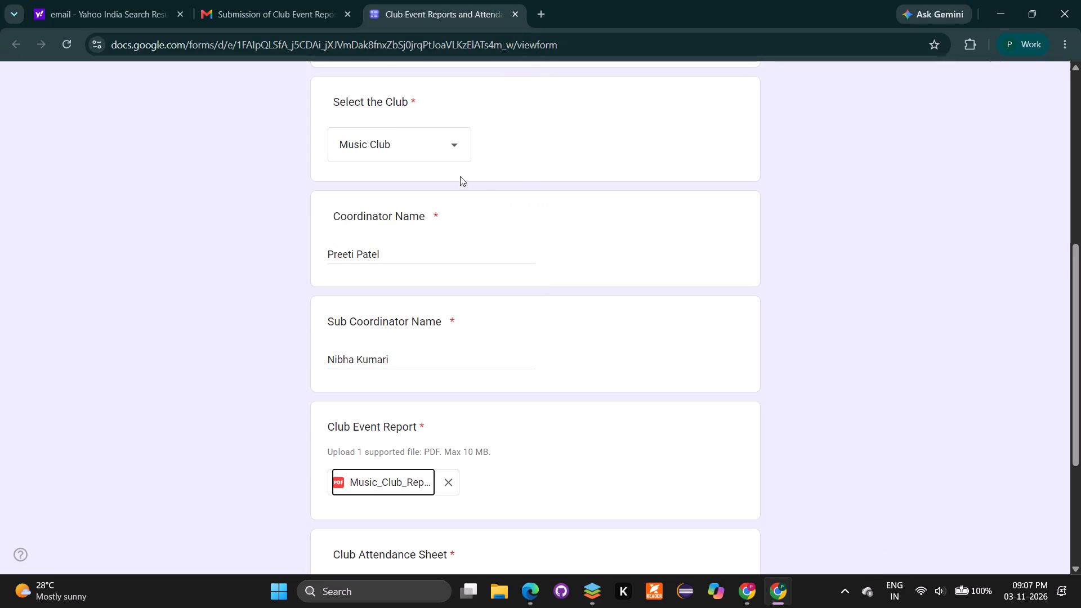
Open the file upload for Club Attendance Sheet, search Documents for music and select Attendence_Music.xlsx to check it.
scroll(410, 417, "down", 3)
left_click(383, 396)
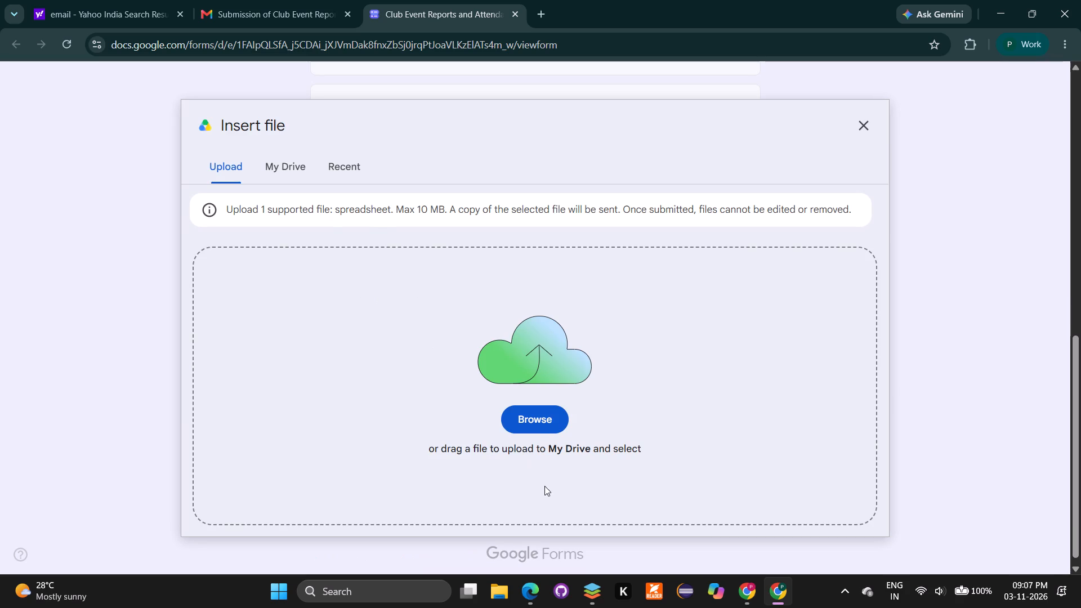
left_click(536, 428)
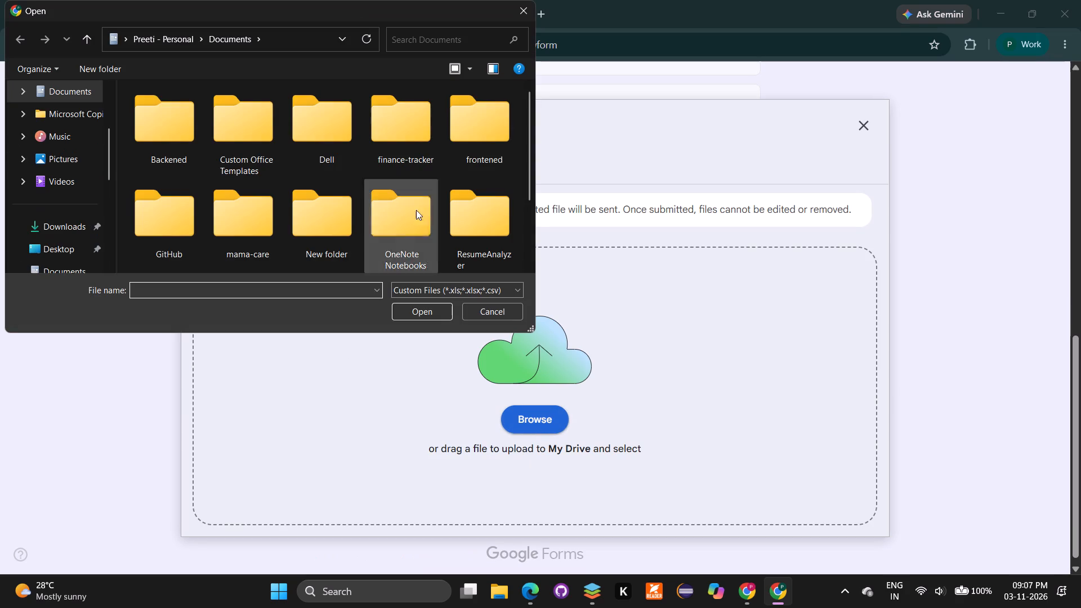
left_click(447, 39)
type("music")
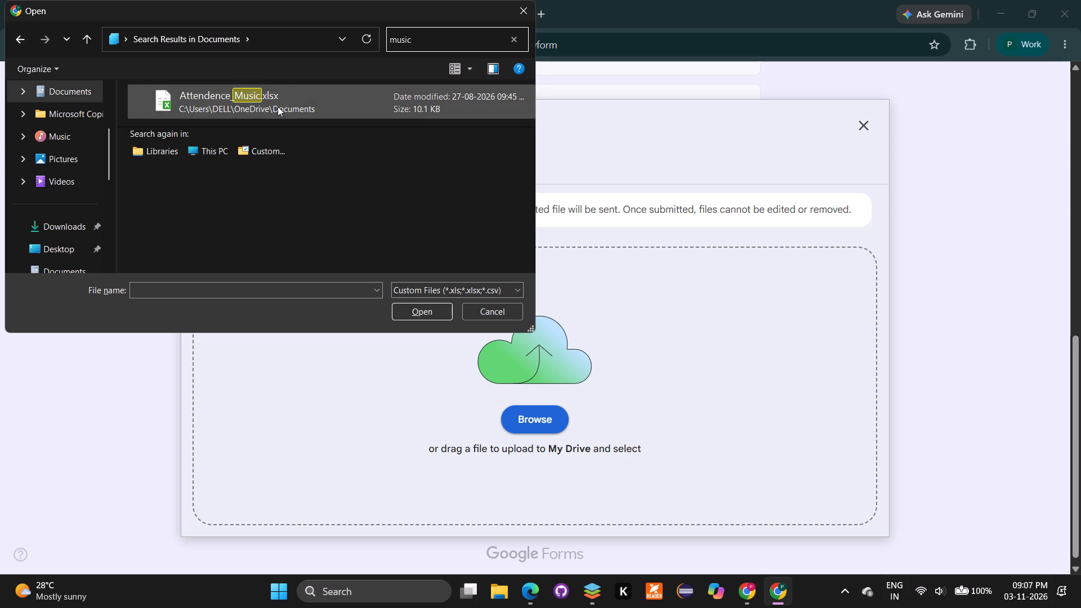
left_click(216, 96)
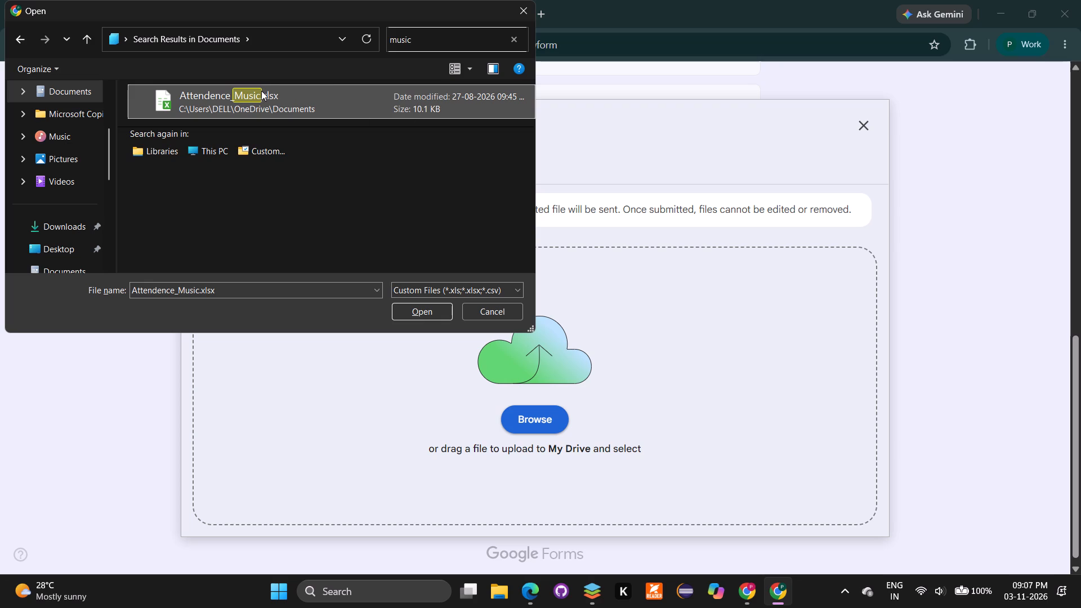
Search for Attende in Documents and across This PC to look for the attendance spreadsheet.
left_click(432, 34)
key("BackSpace")
key("BackSpace")
key("BackSpace")
key("BackSpace")
key("BackSpace")
key("BackSpace")
key("BackSpace")
key("BackSpace")
key("BackSpace")
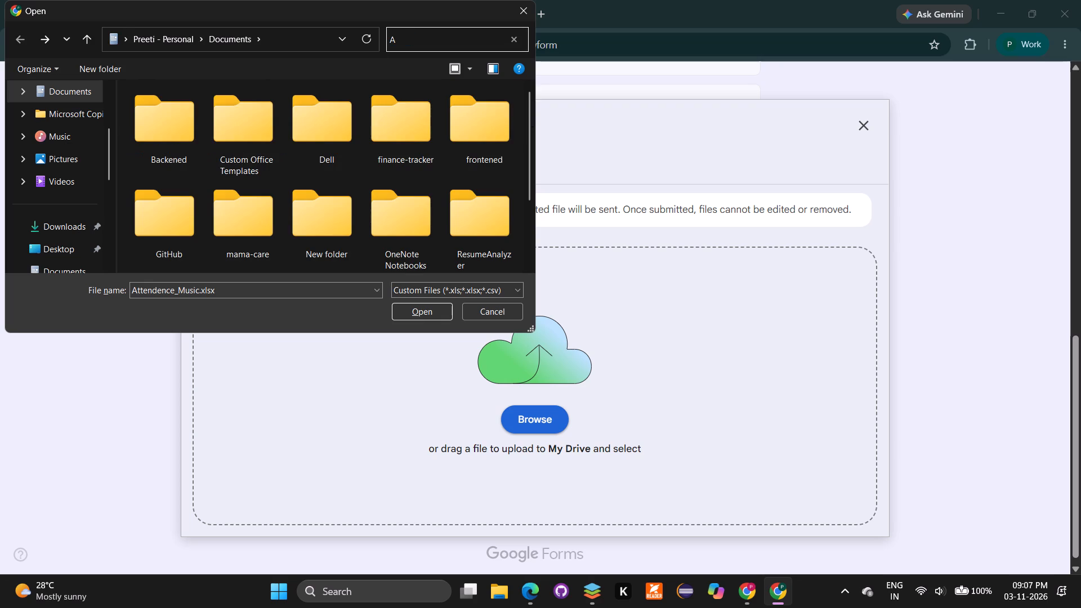
type("ttende")
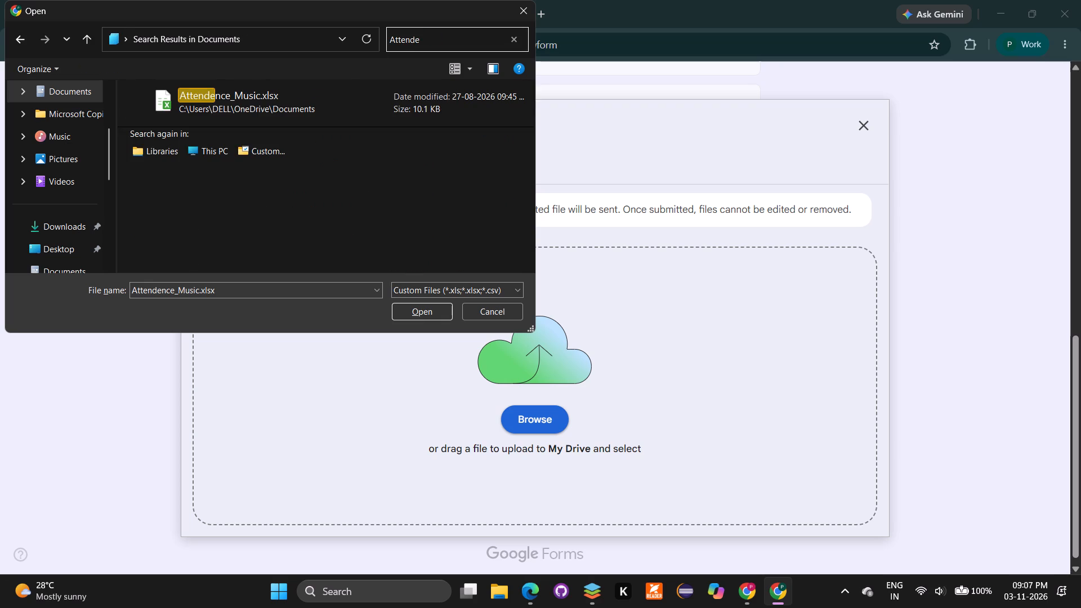
double_click(203, 151)
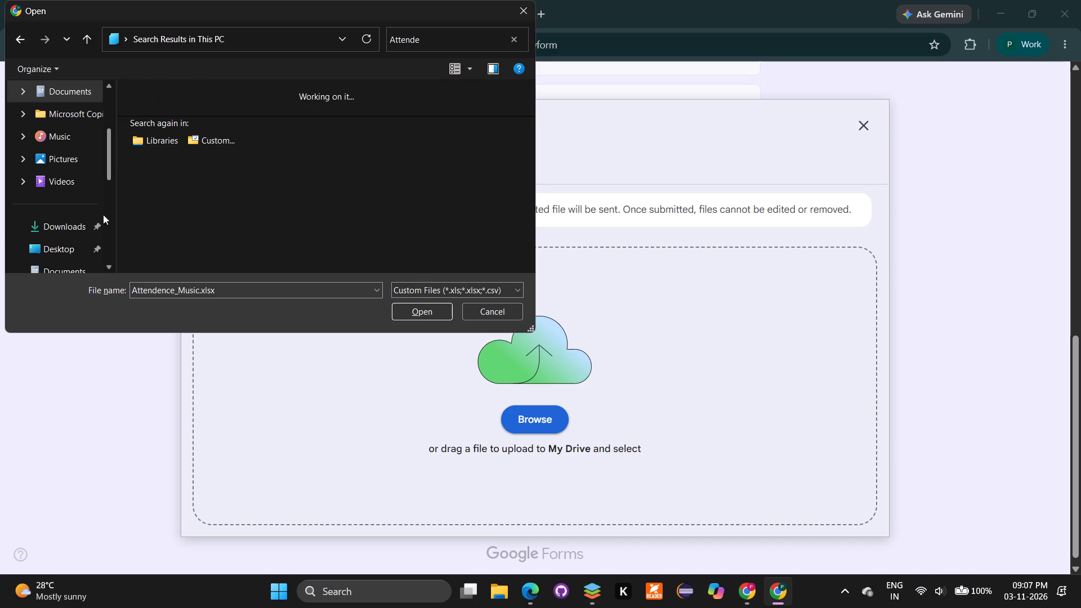
Attach Music_club_Attendance_2026.xlsx from Downloads as the Club Attendance Sheet and close the file browser.
left_click(78, 222)
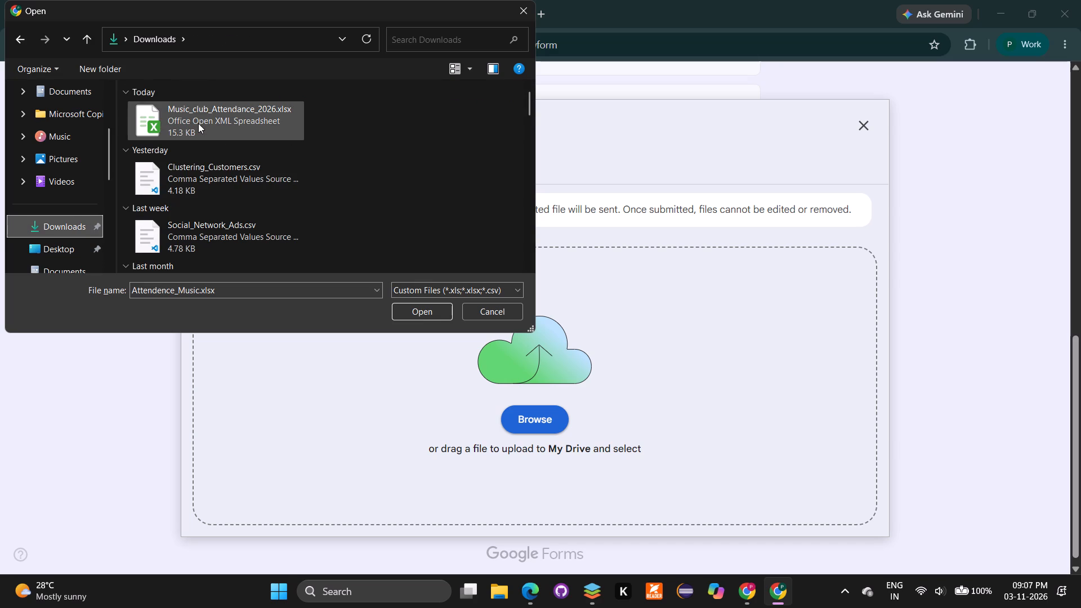
left_click_drag(198, 123, 568, 513)
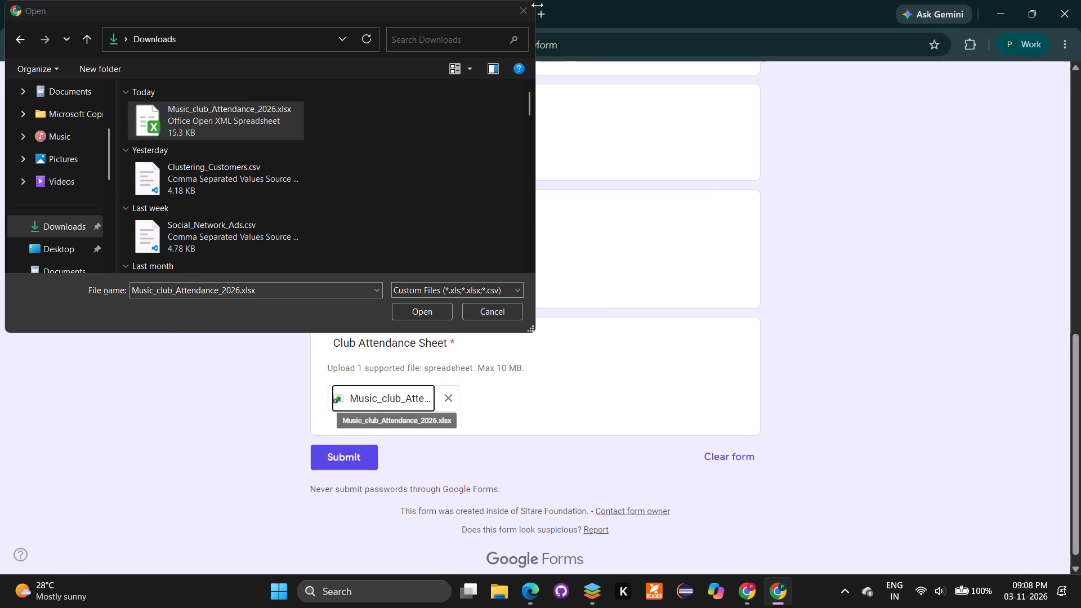
left_click(526, 17)
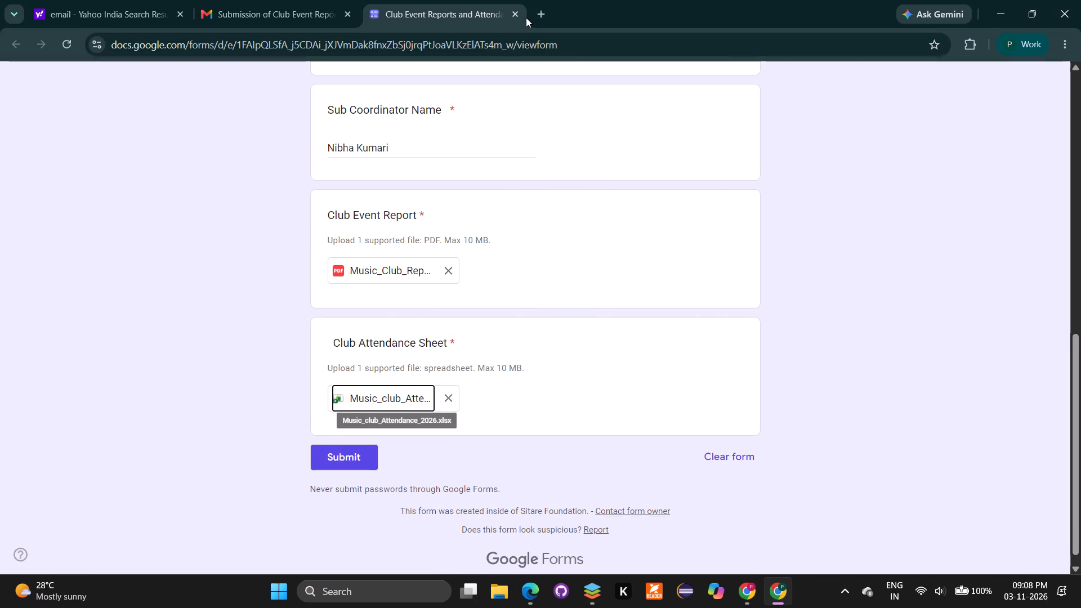
Submit the Club Event Reports and Attendance form.
left_click(352, 458)
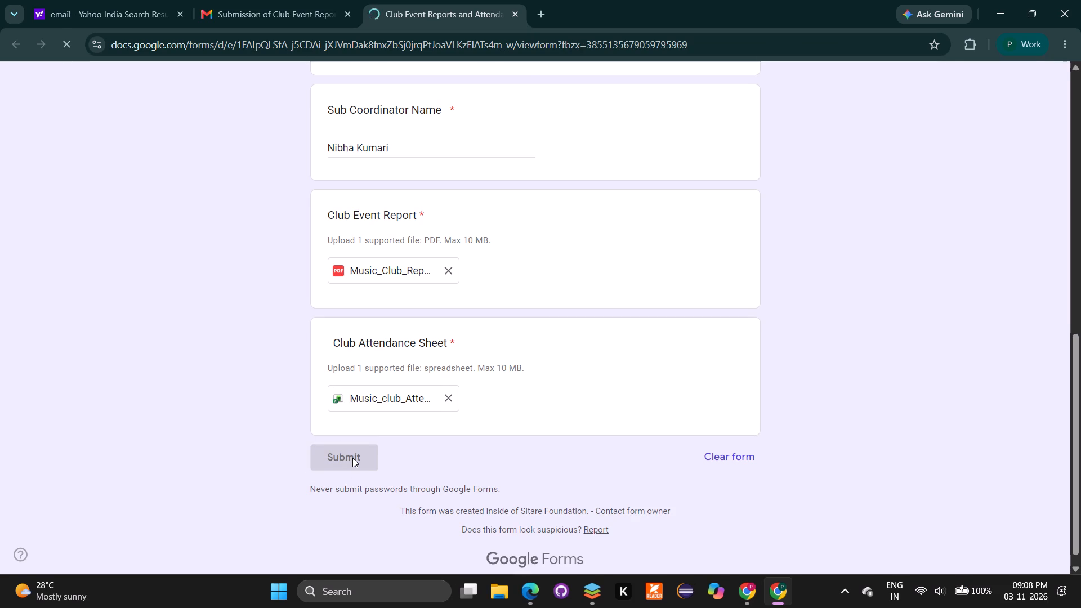
Switch to the other Chrome window, maximize it, and search Bing for youtube in a new tab.
left_click(749, 589)
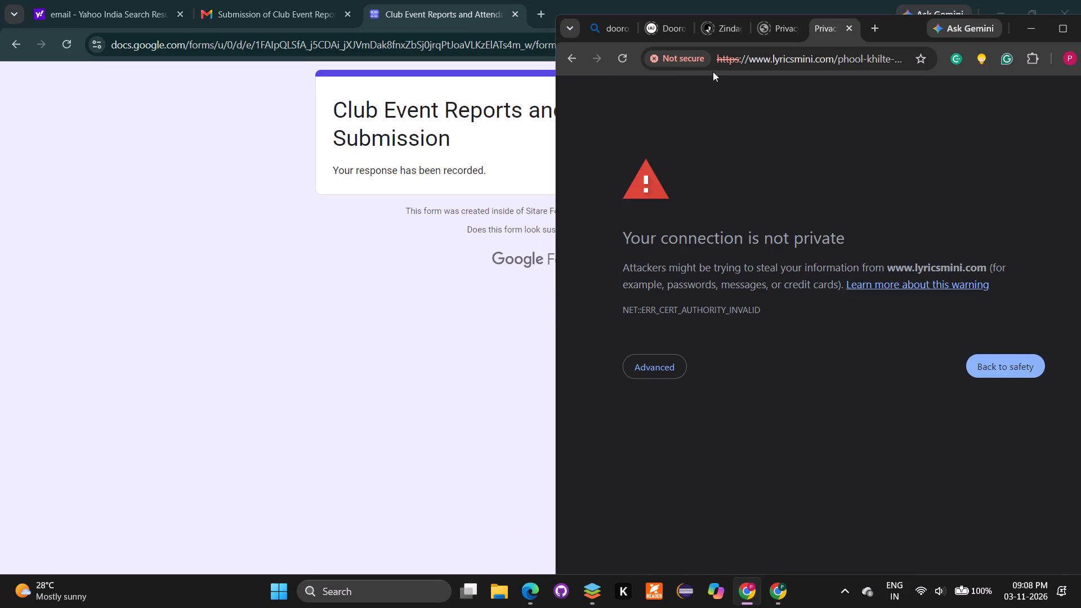
left_click(1061, 30)
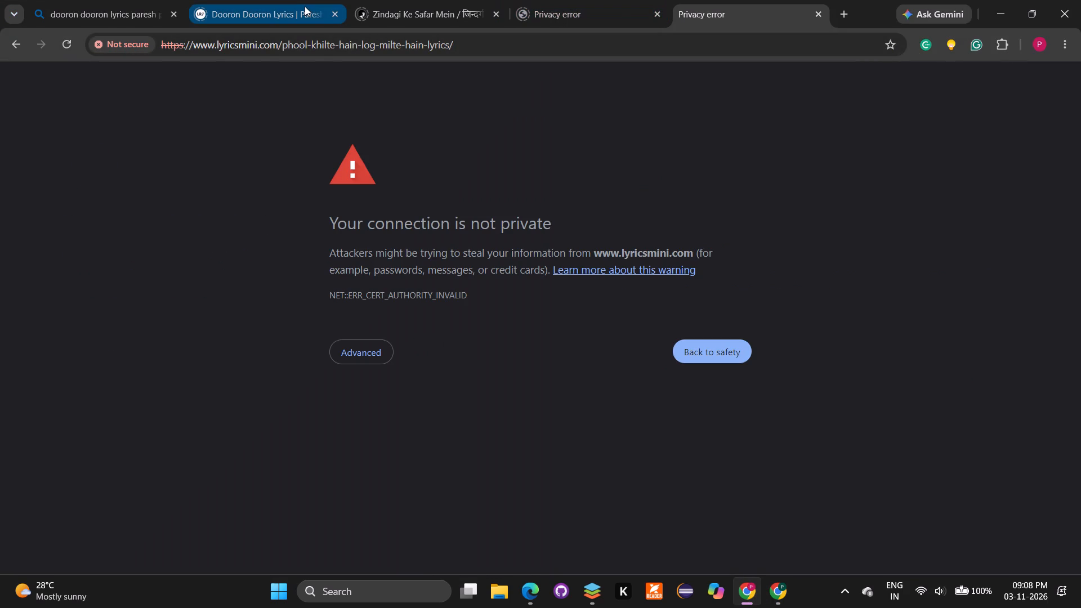
left_click(305, 6)
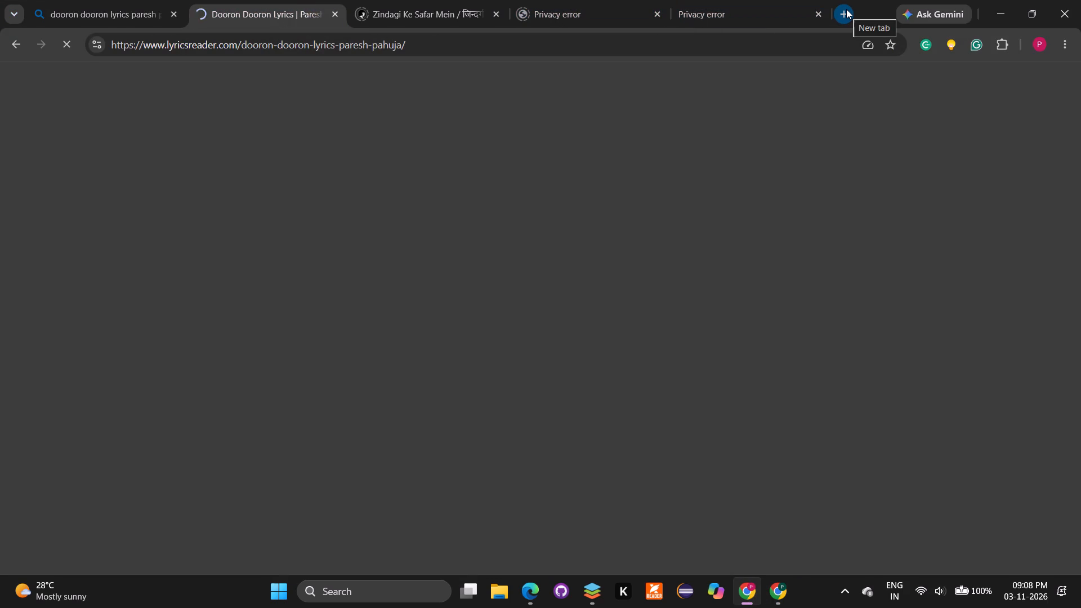
left_click(846, 9)
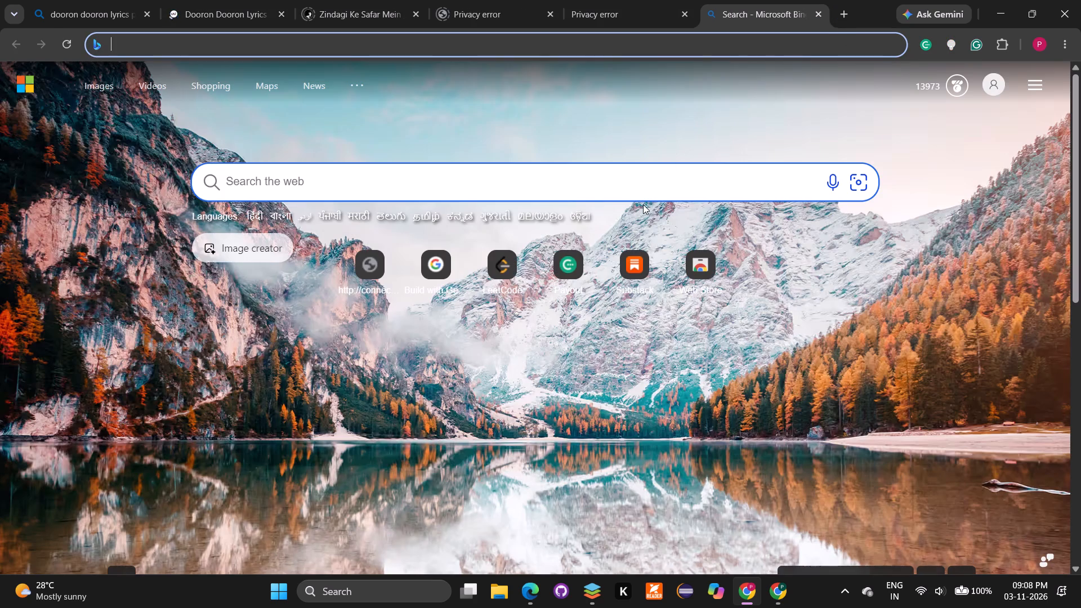
left_click(643, 204)
type("youtbe")
key("Return")
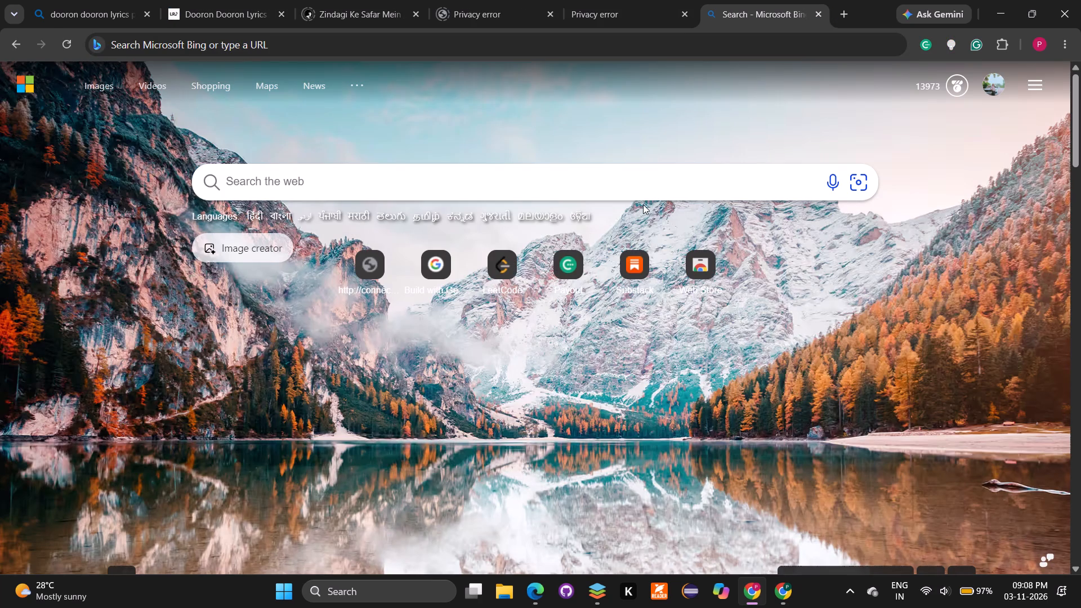
left_click(538, 181)
type("yout")
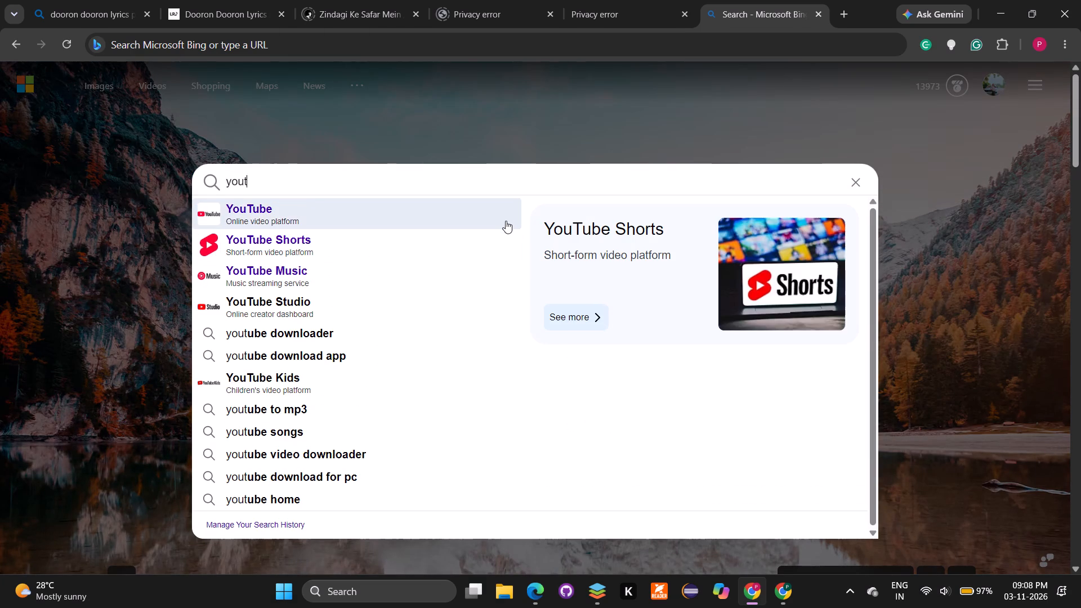
left_click(506, 217)
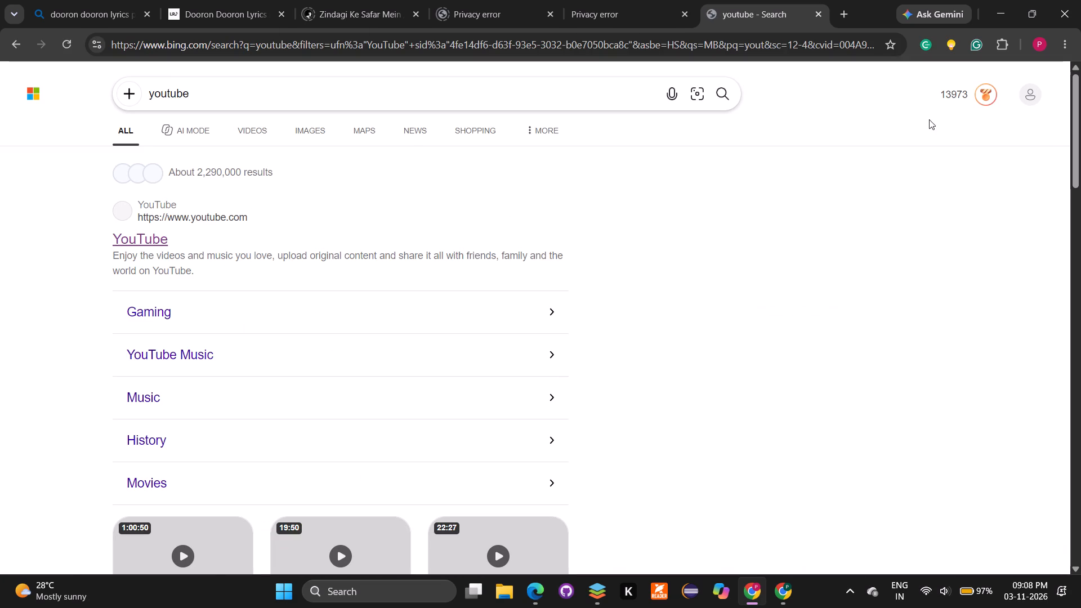
Open Microsoft Rewards from the search results page and claim the 480 bonus points.
left_click(966, 101)
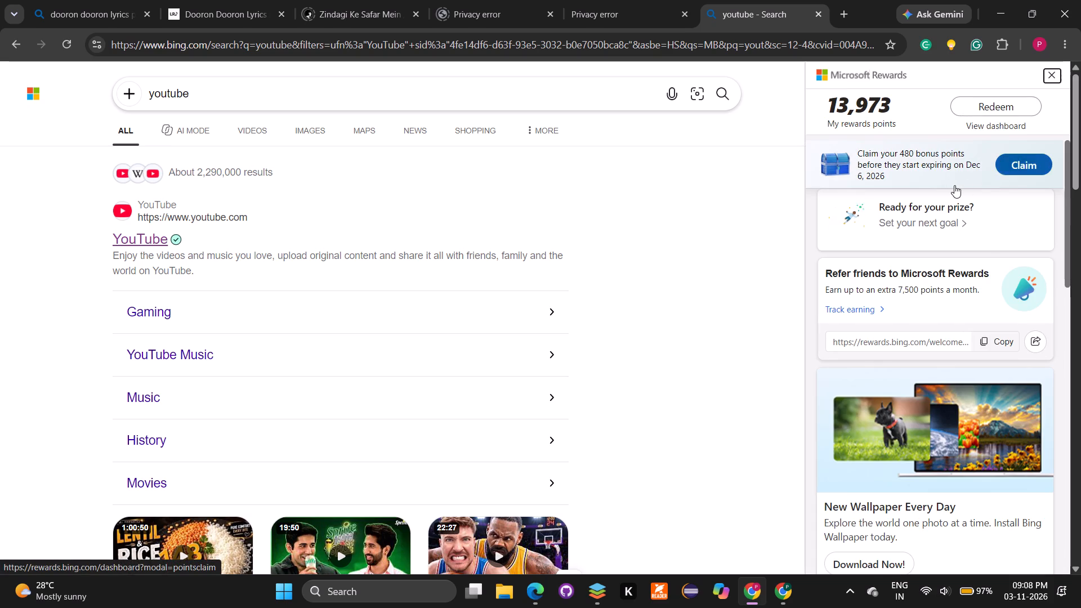
left_click(1032, 159)
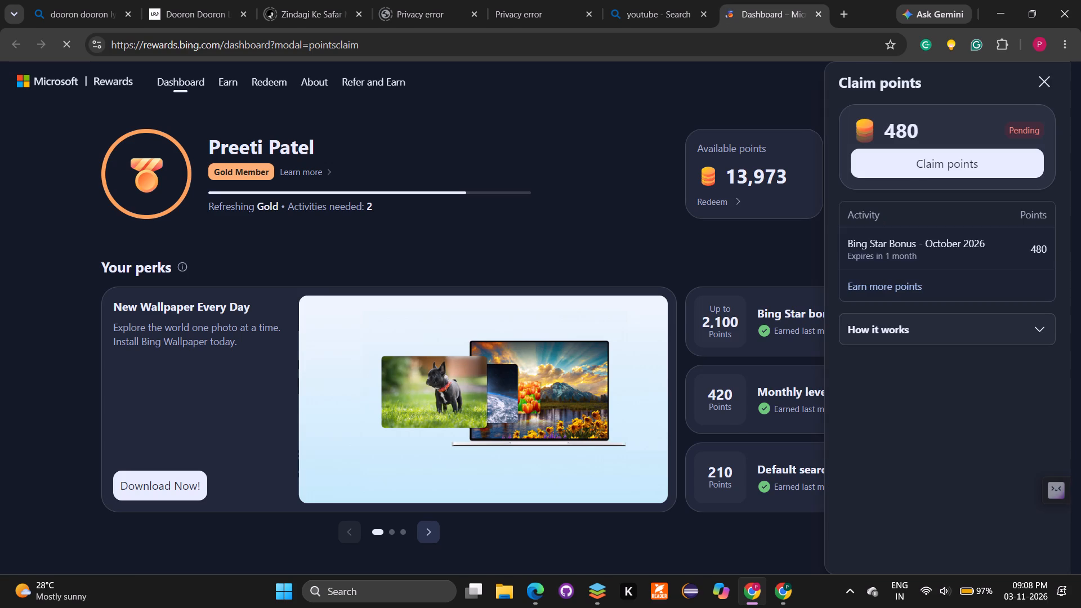
left_click(931, 157)
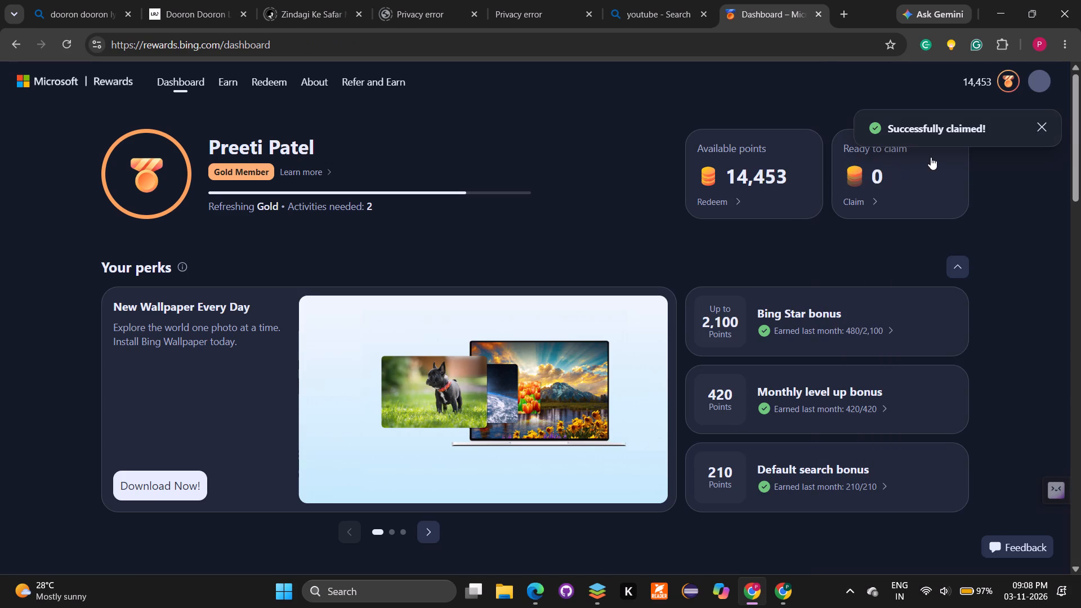
Check the Claim points details and their How it works explanation, plus the available coupon on the Rewards dashboard.
left_click(885, 195)
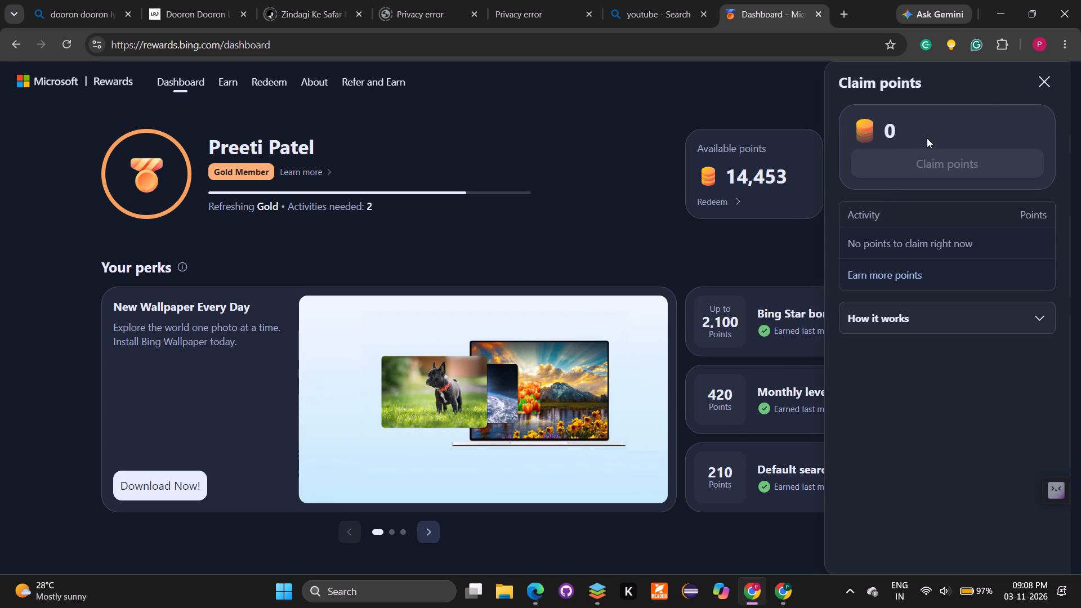
left_click(986, 315)
left_click(1042, 84)
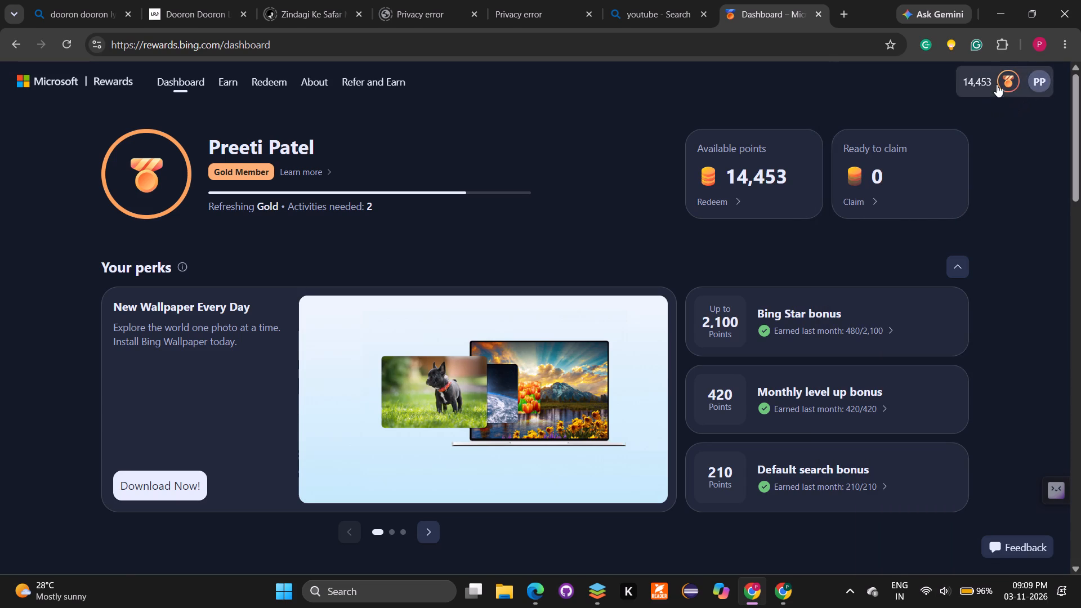
scroll(803, 175, "down", 5)
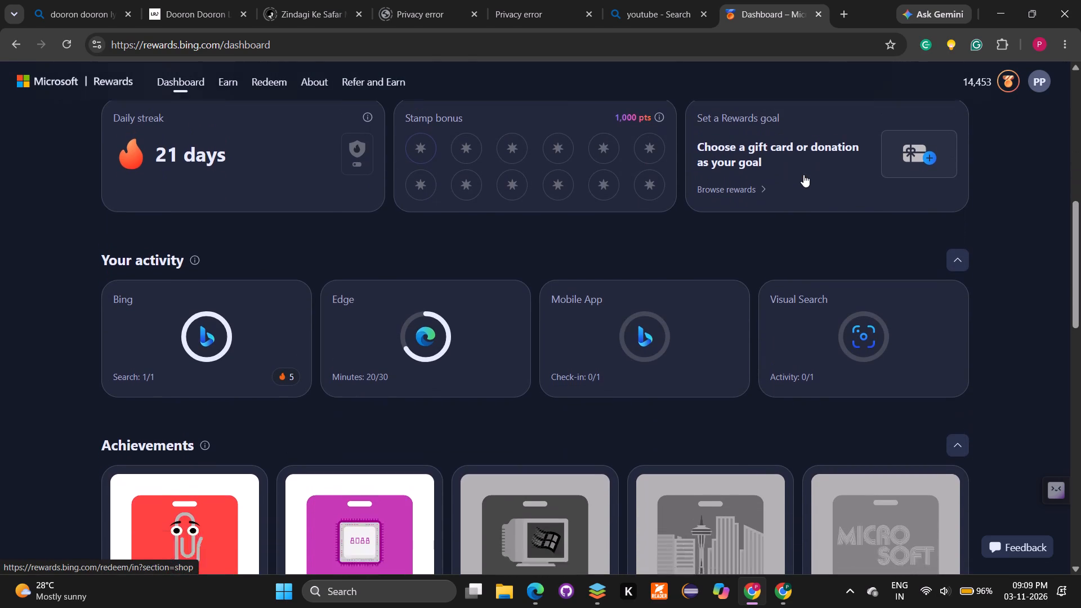
scroll(803, 175, "down", 3)
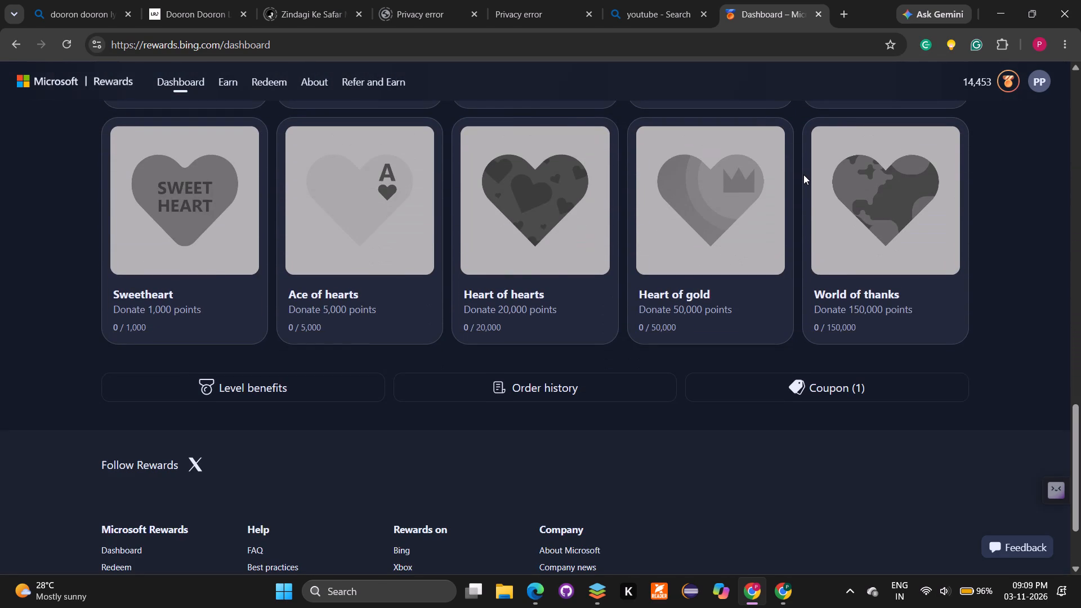
right_click(803, 175)
left_click(790, 261)
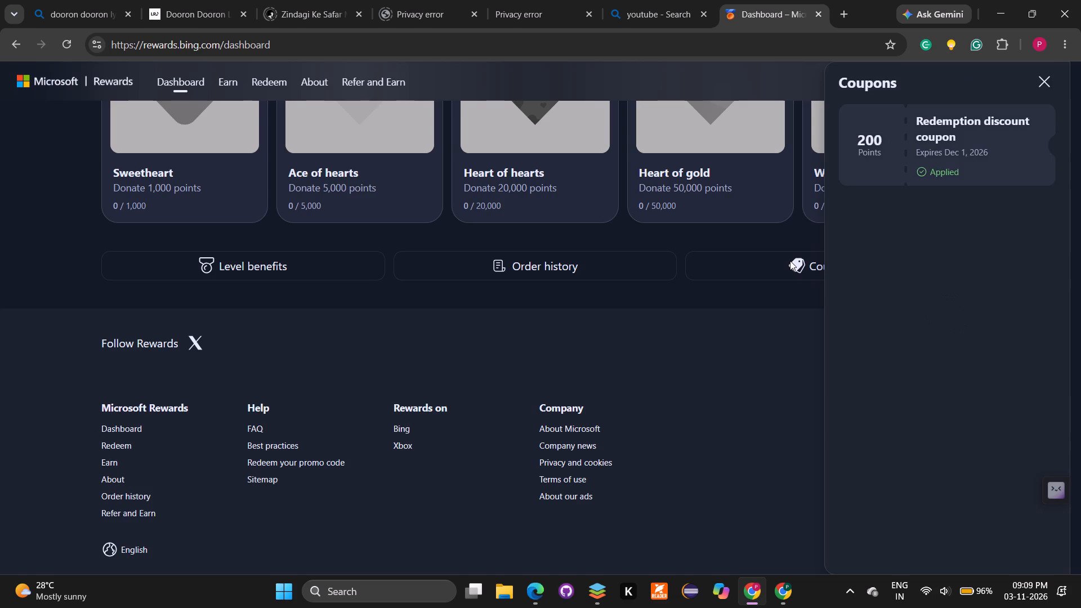
left_click(892, 168)
left_click(1052, 86)
Look through the perks, activity and achievements on the Rewards dashboard, and check the signed-in account.
scroll(605, 253, "up", 1)
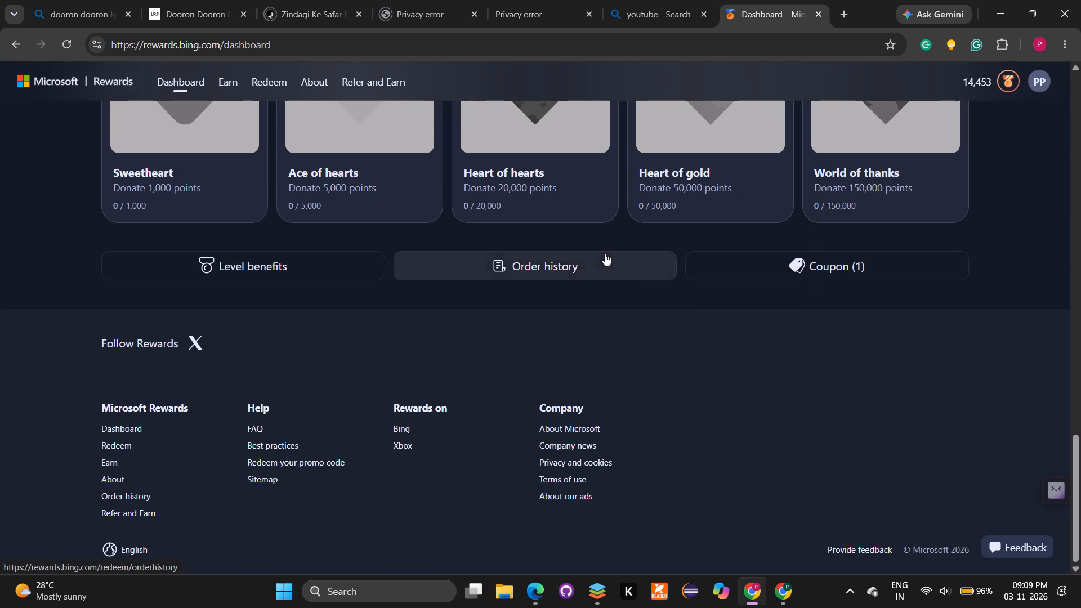
scroll(605, 253, "up", 7)
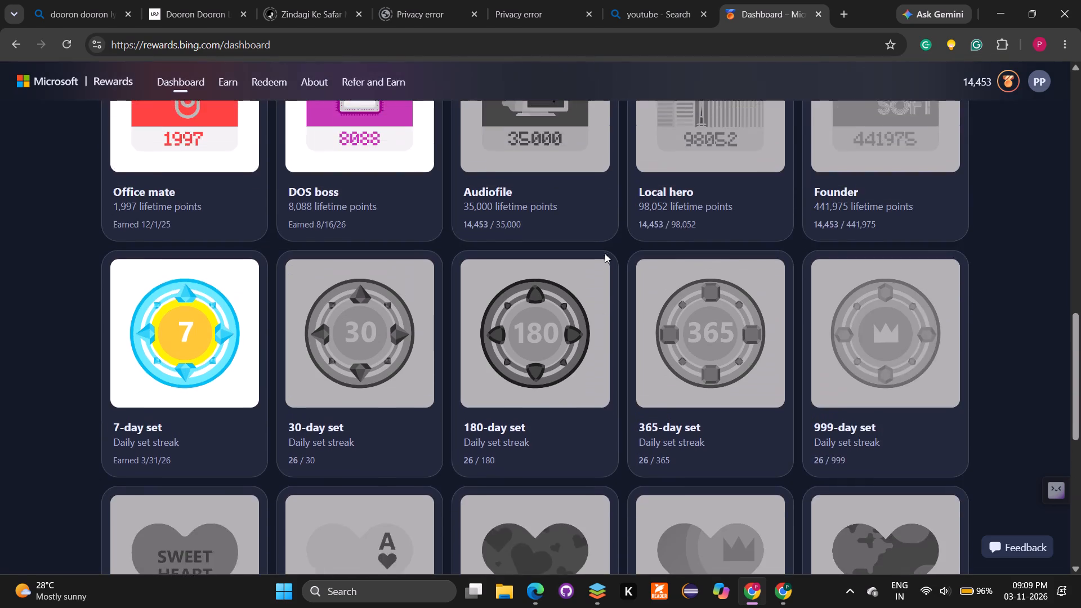
scroll(605, 253, "up", 7)
scroll(605, 253, "down", 2)
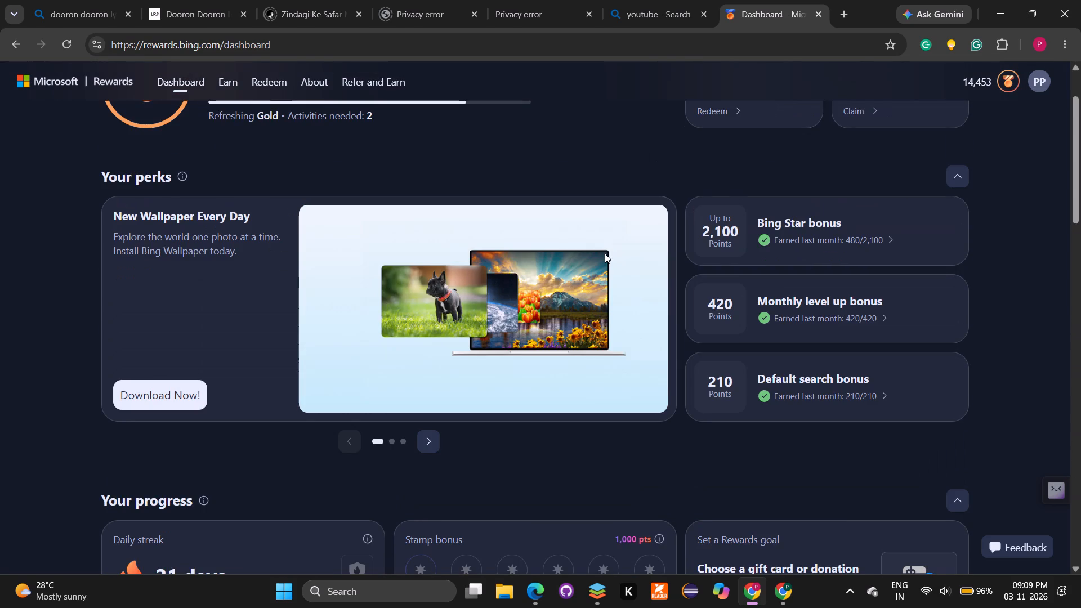
scroll(605, 253, "down", 5)
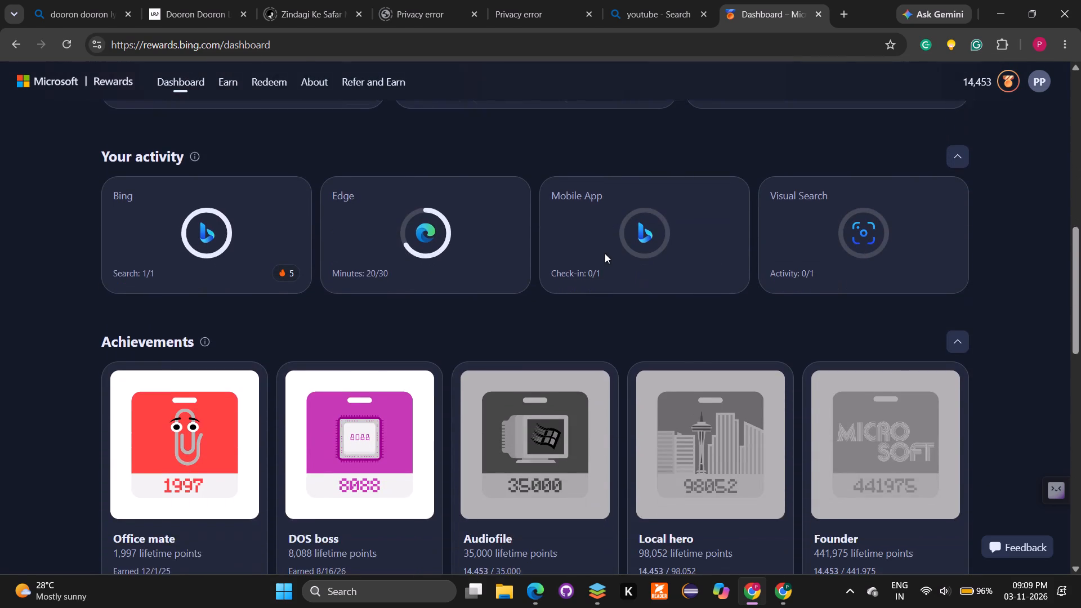
scroll(605, 253, "down", 3)
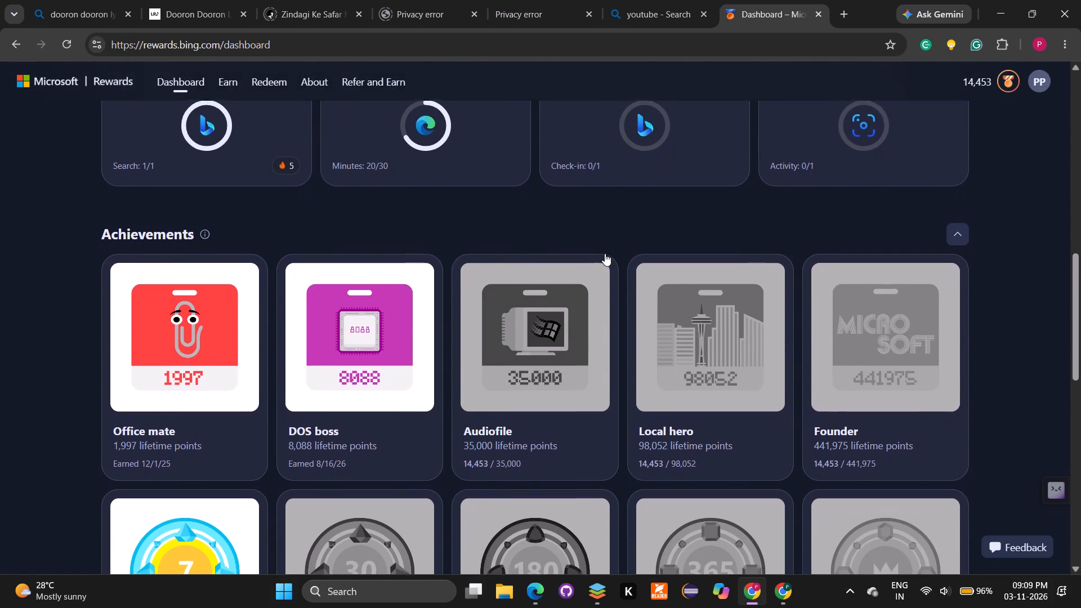
scroll(605, 253, "down", 2)
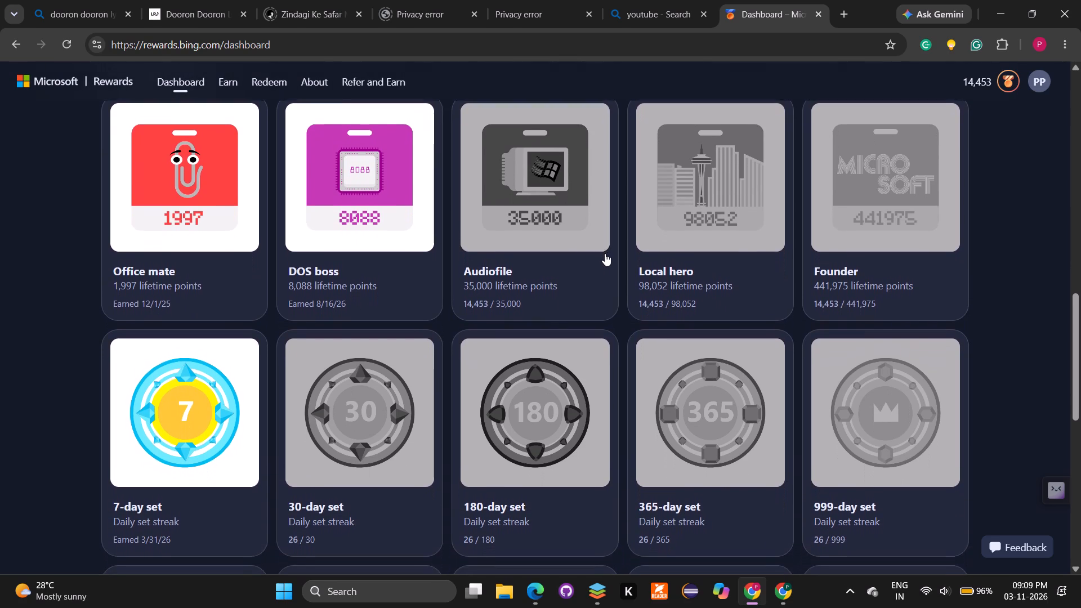
scroll(605, 253, "down", 1)
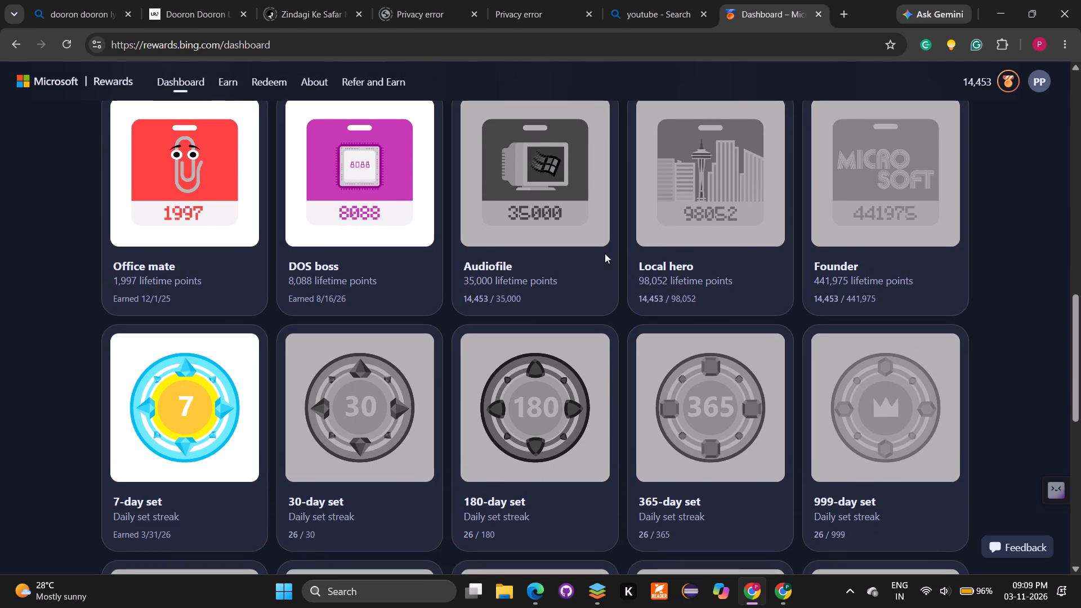
scroll(605, 253, "up", 7)
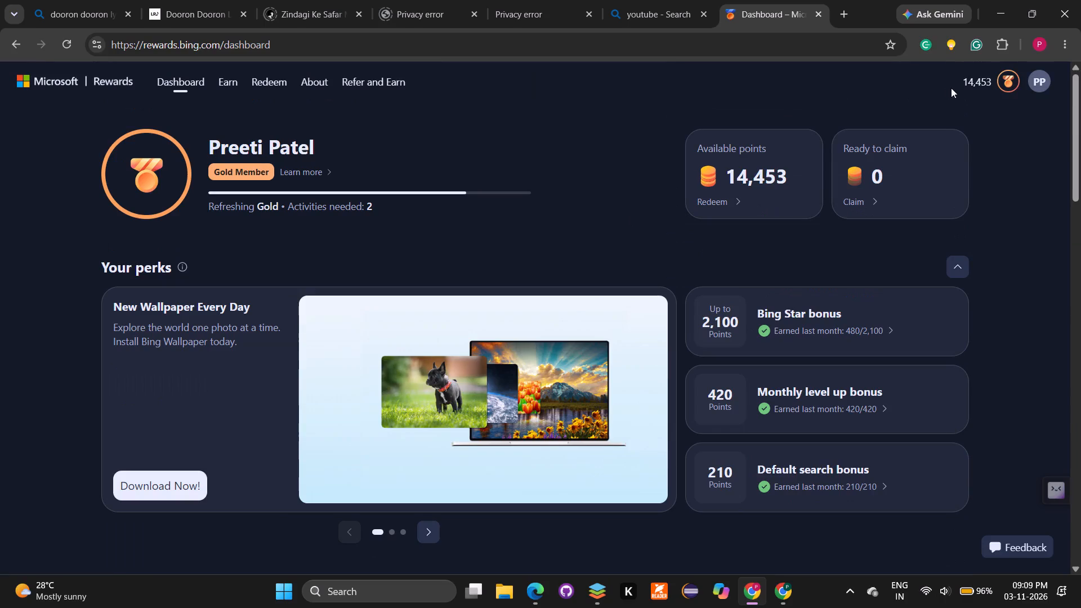
left_click(972, 81)
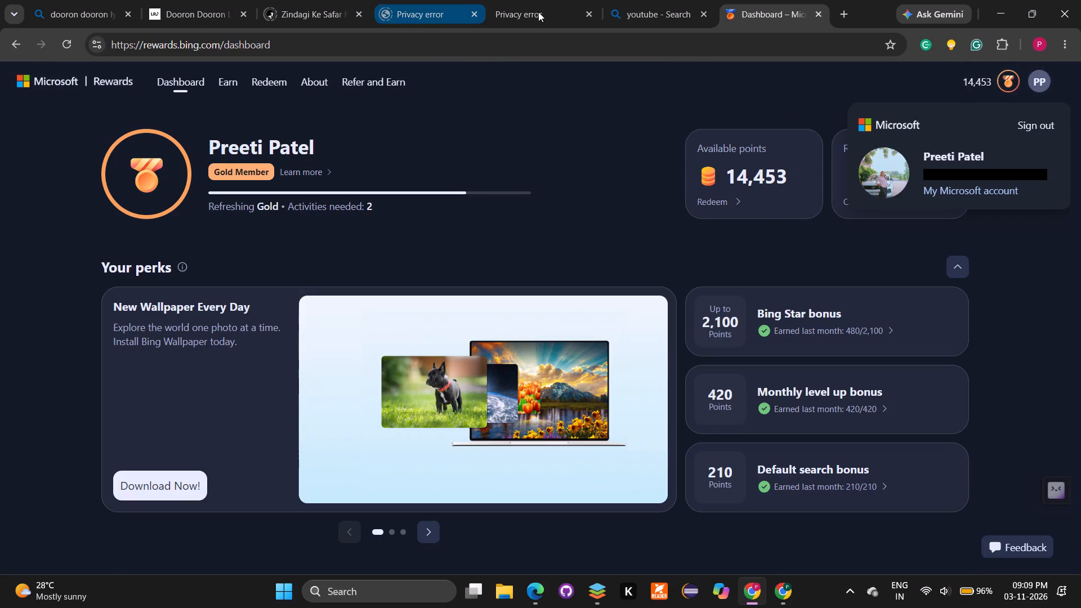
Open YouTube from the Bing search results, browse the home feed and open a recommended mix.
left_click(651, 8)
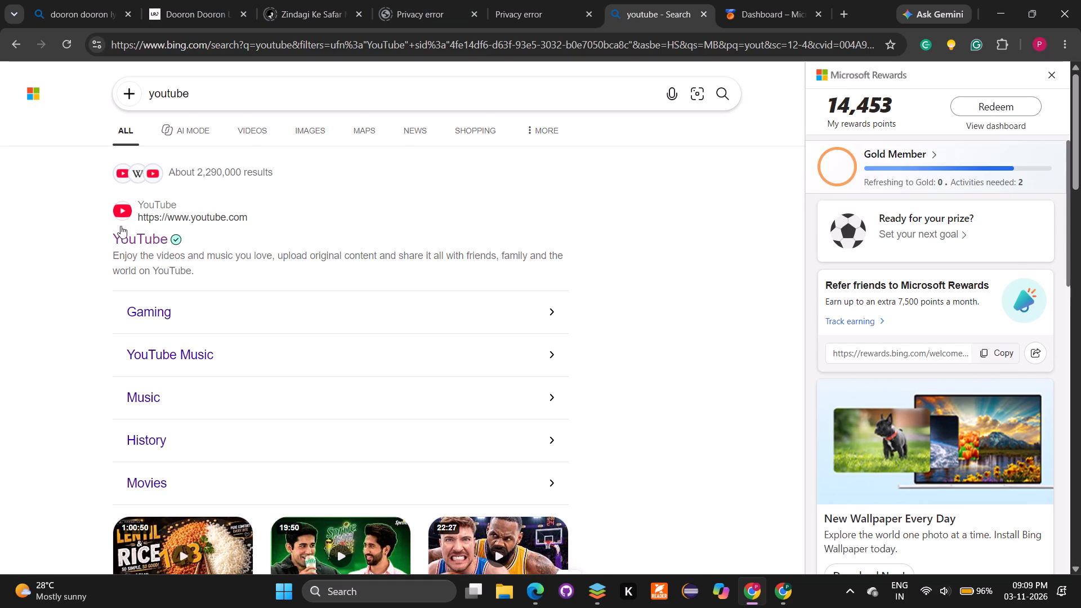
left_click(121, 226)
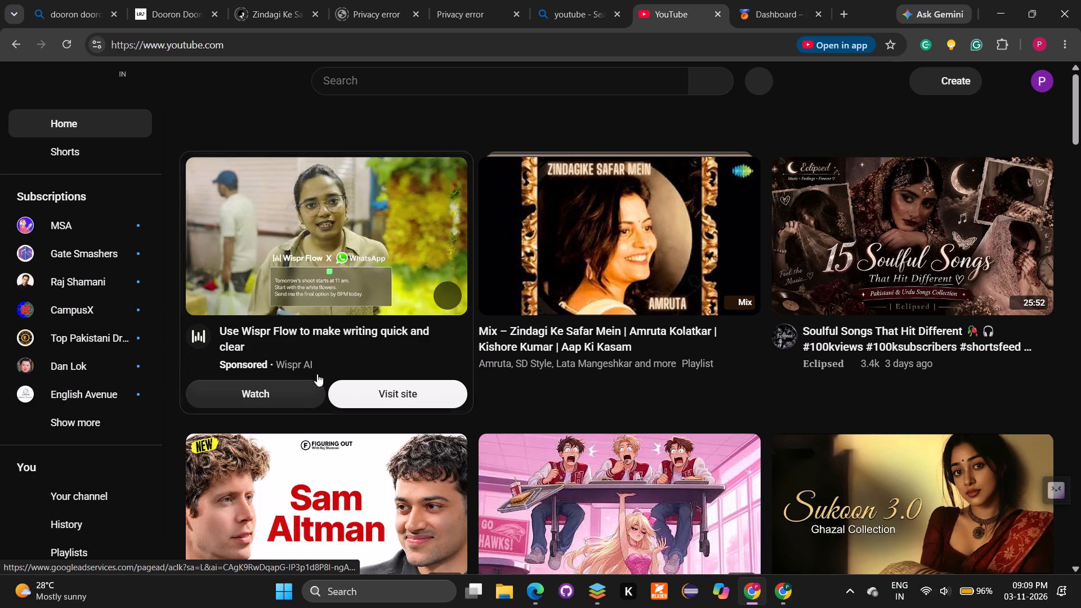
scroll(317, 374, "down", 4)
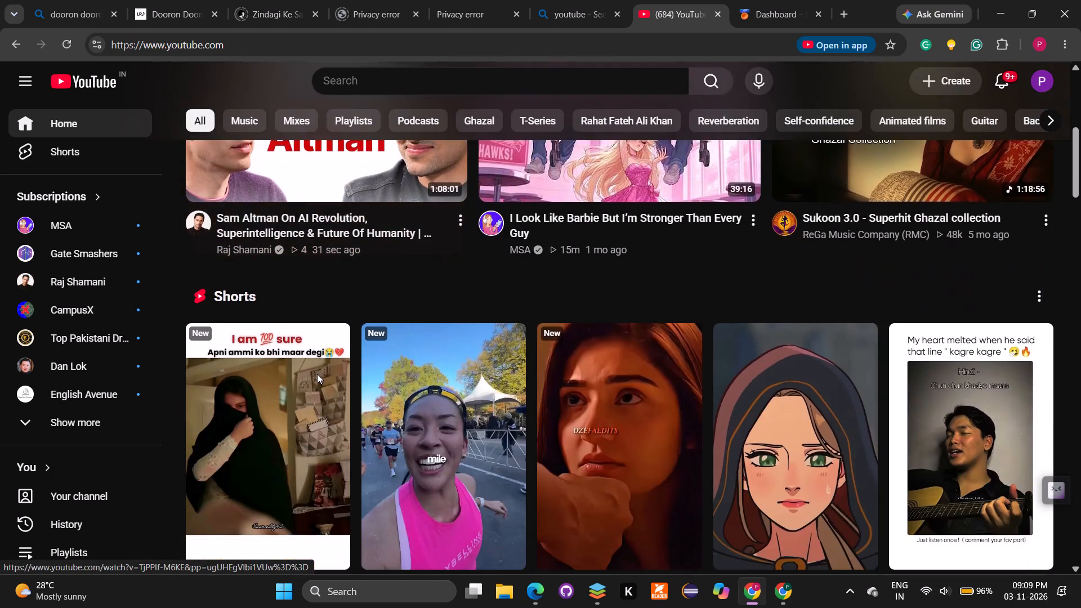
scroll(317, 374, "down", 3)
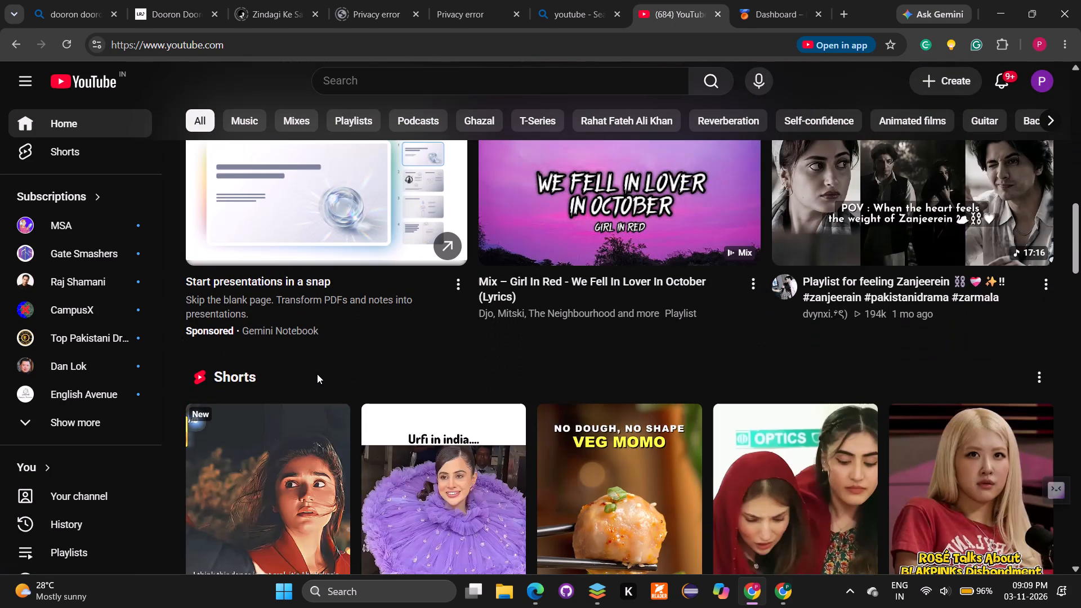
scroll(317, 374, "down", 1)
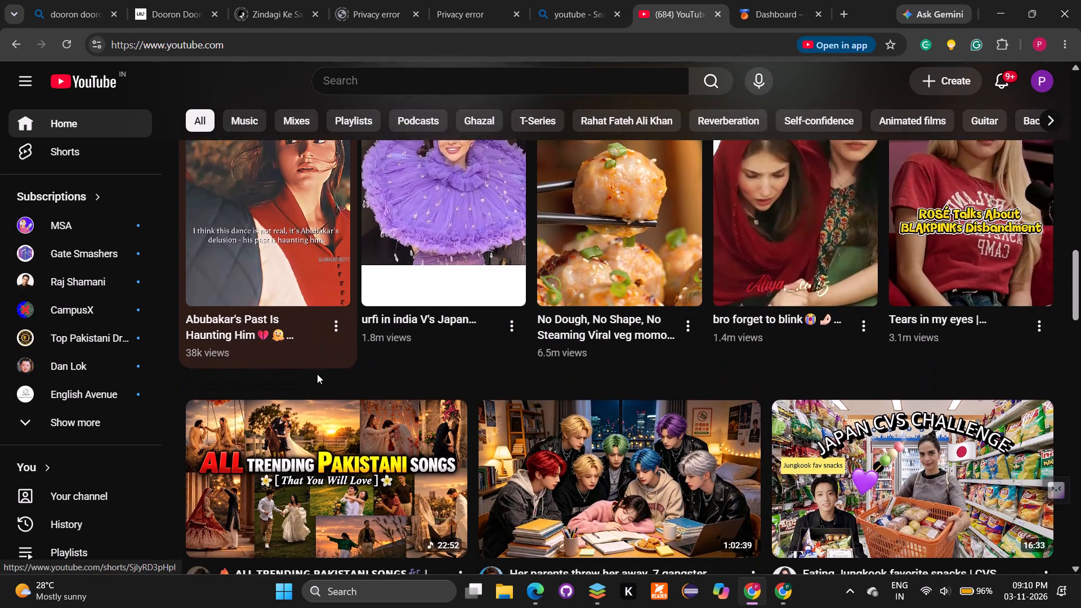
scroll(317, 374, "down", 1)
left_click(318, 406)
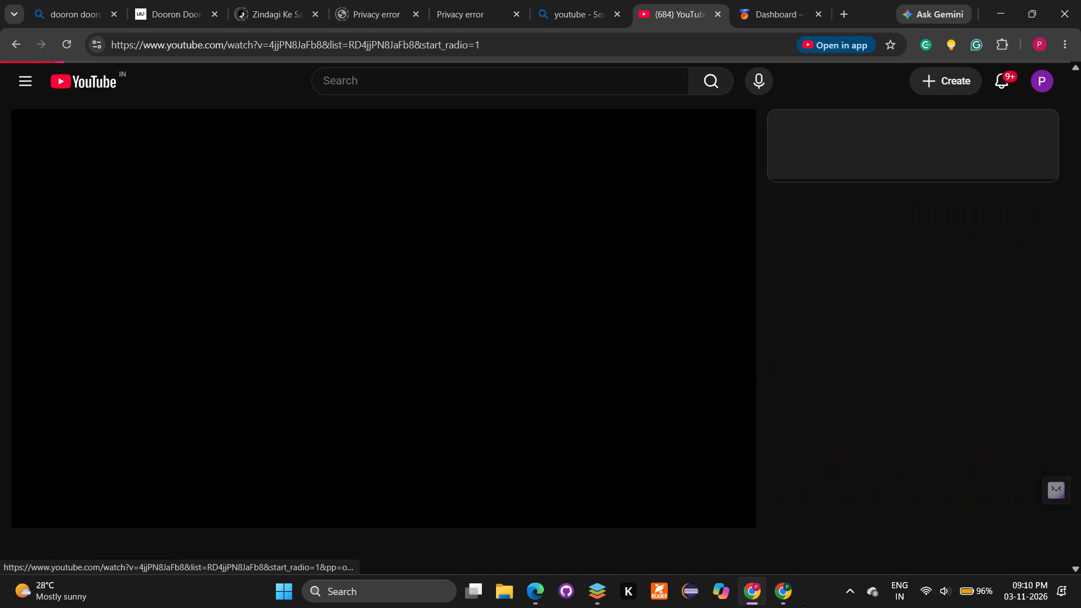
Switch back to the Work profile's Chrome window and reopen 23 K Mean Clustering_Updated.pptx from the recently closed tabs.
left_click(773, 590)
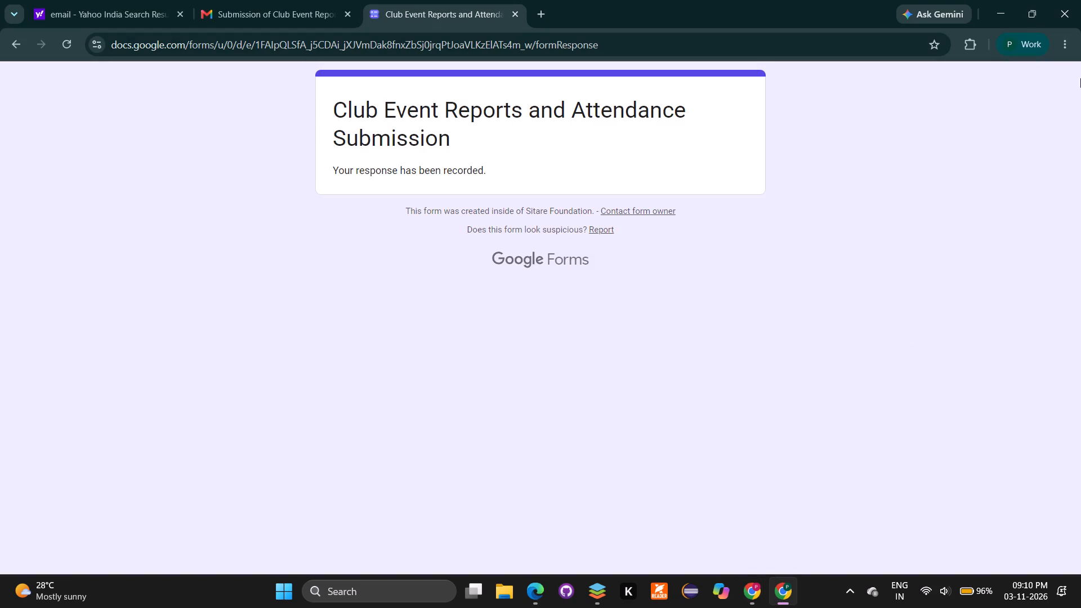
left_click(1067, 56)
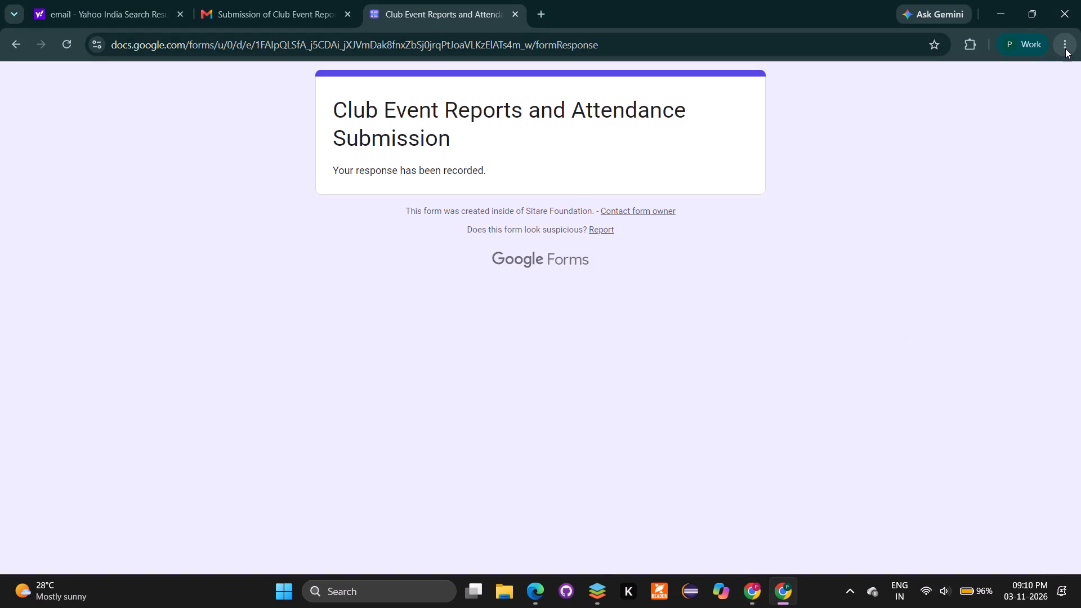
left_click(1065, 48)
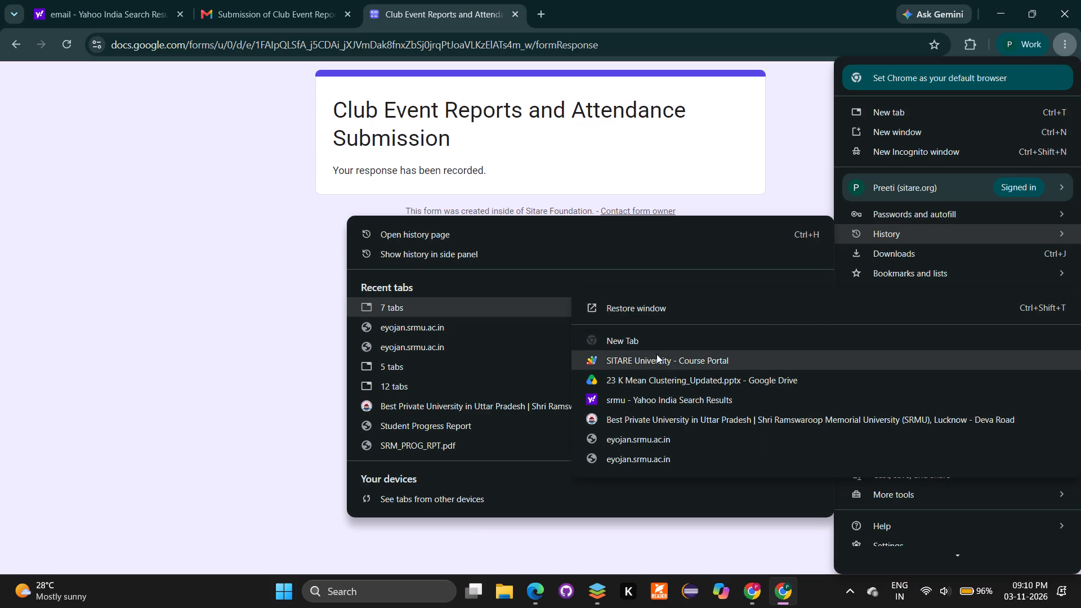
left_click(667, 375)
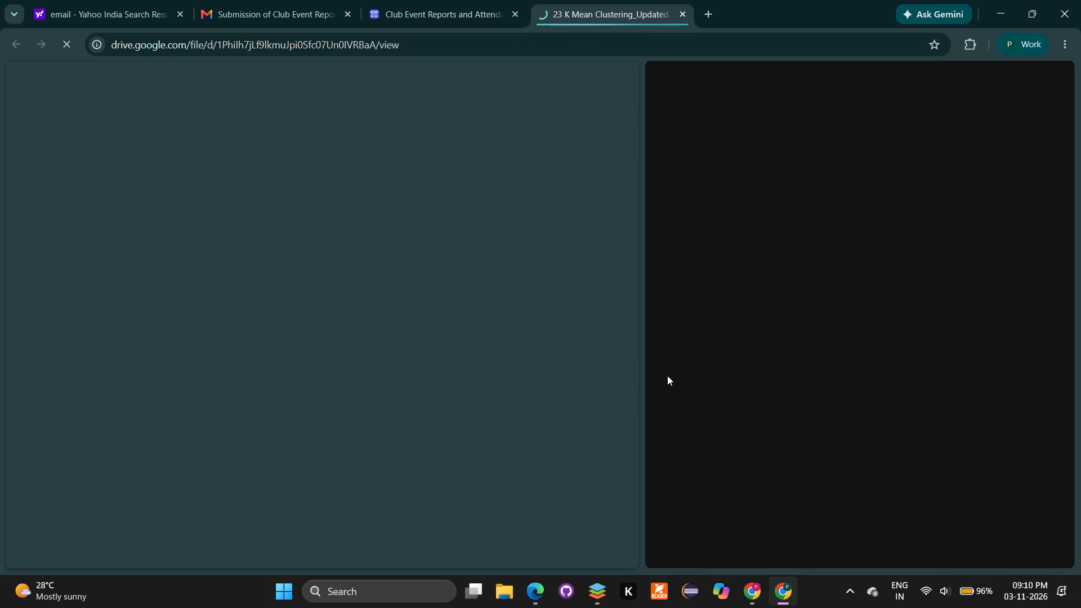
Open the list of recently closed tabs in the browsing history again.
left_click(1066, 46)
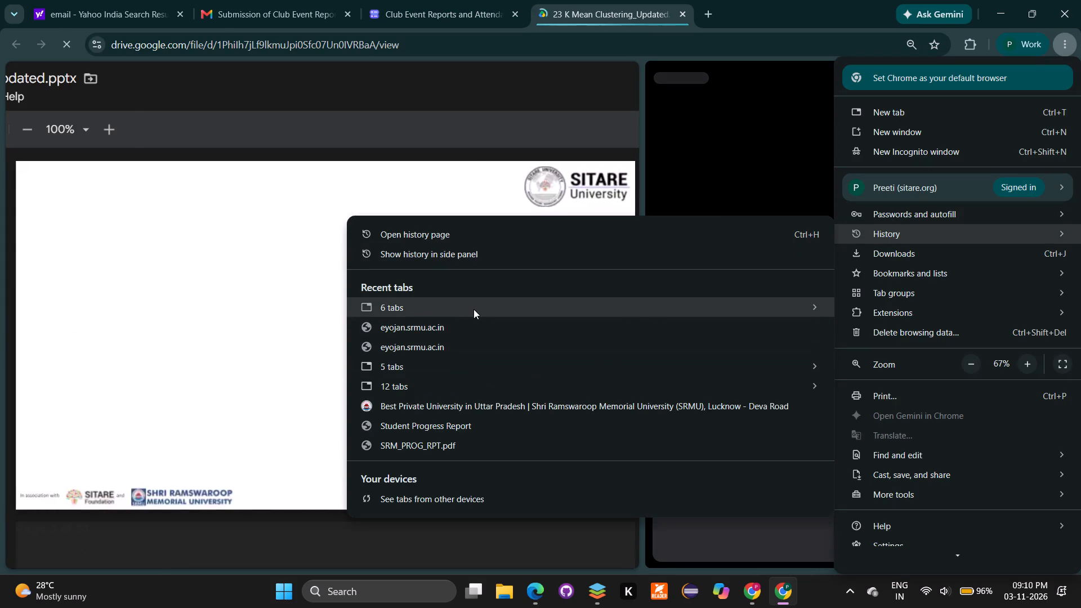
Reopen the SITARE University Course Portal from the recently closed tabs.
left_click(598, 354)
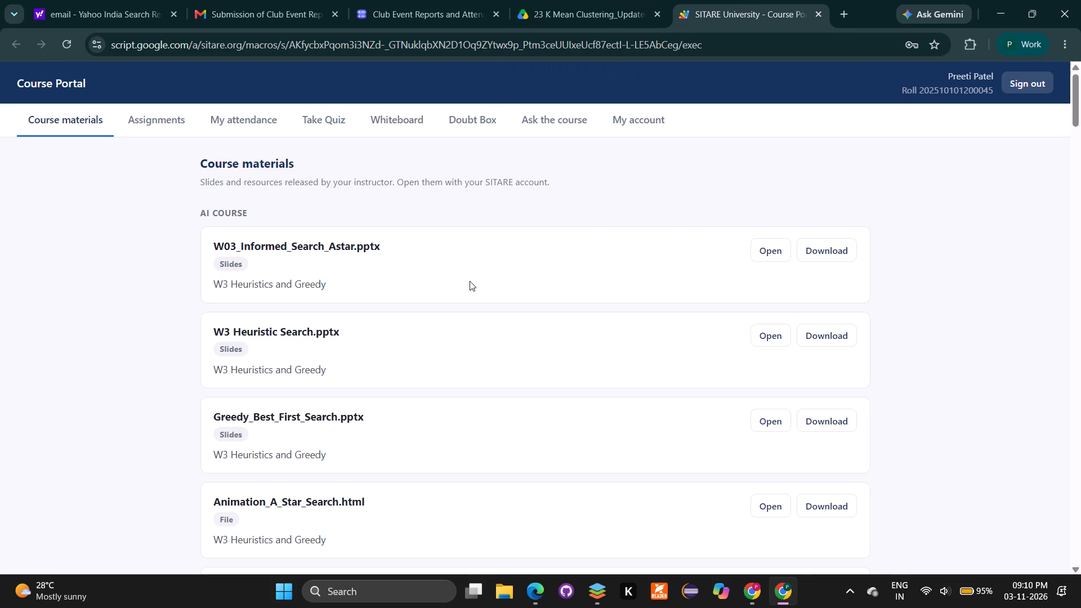